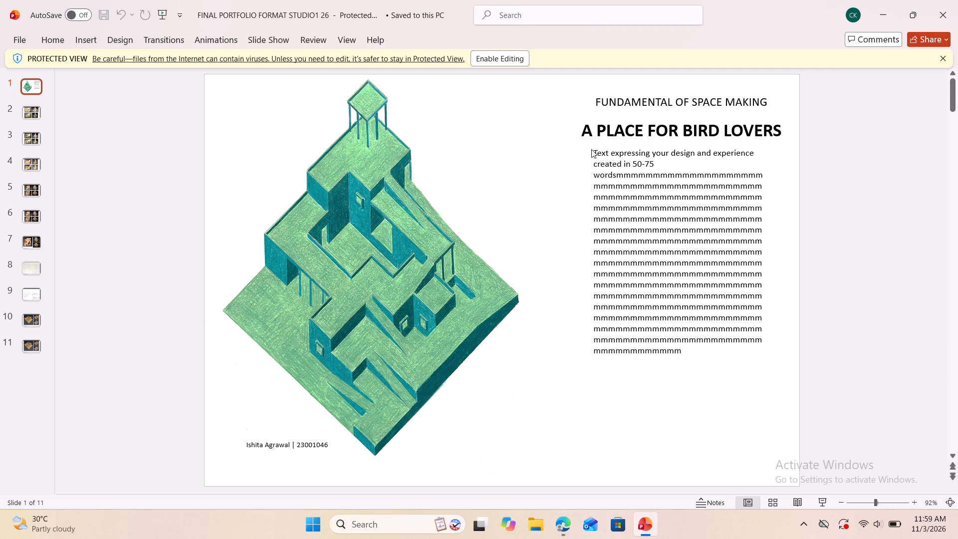
Select all of the placeholder description text below the heading "A PLACE FOR BIRD LOVERS" on slide 1.
left_click_drag(591, 149, 631, 204)
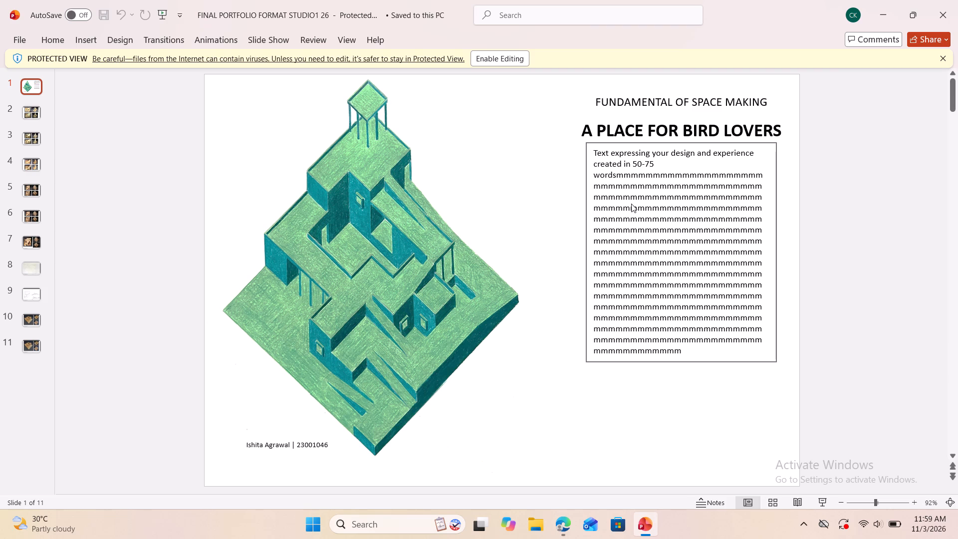
left_click(631, 204)
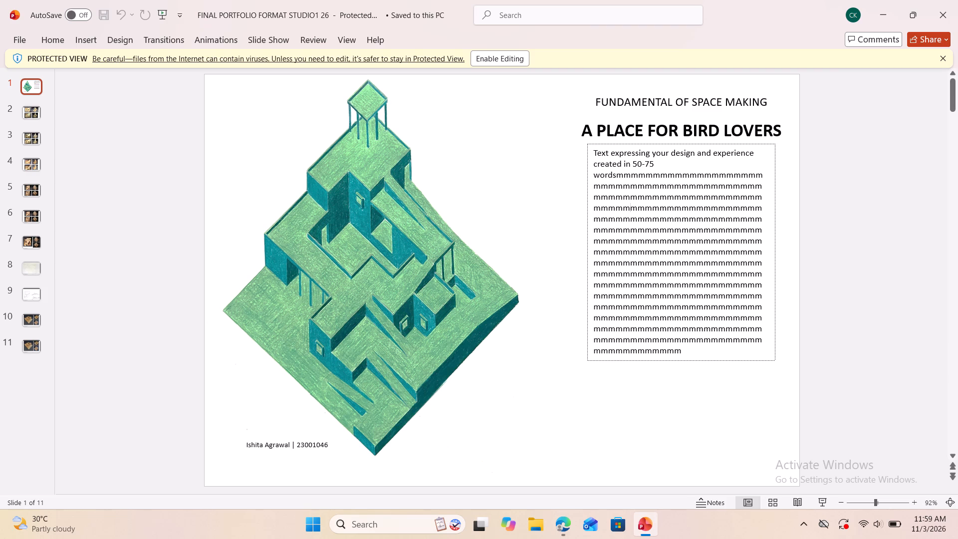
left_click_drag(593, 153, 597, 153)
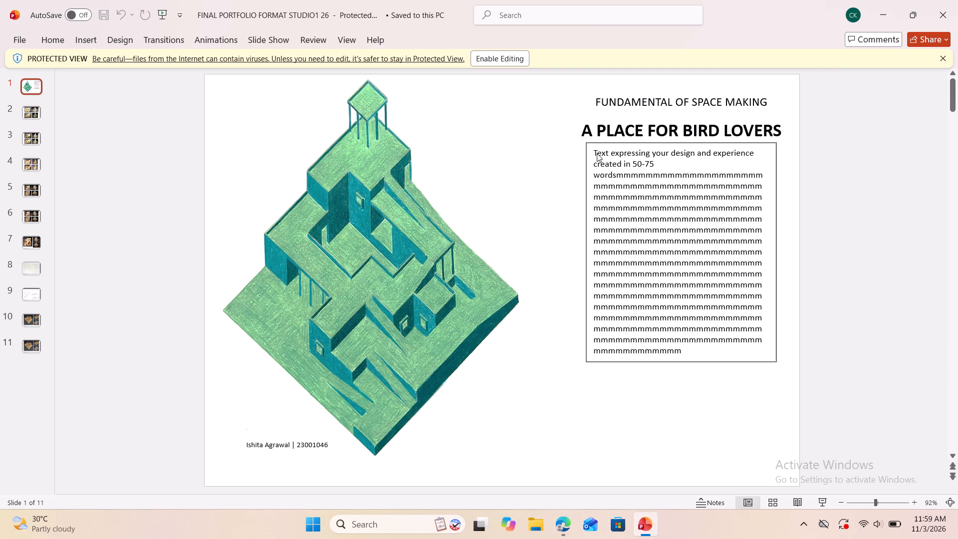
left_click_drag(597, 153, 599, 154)
left_click_drag(594, 152, 638, 209)
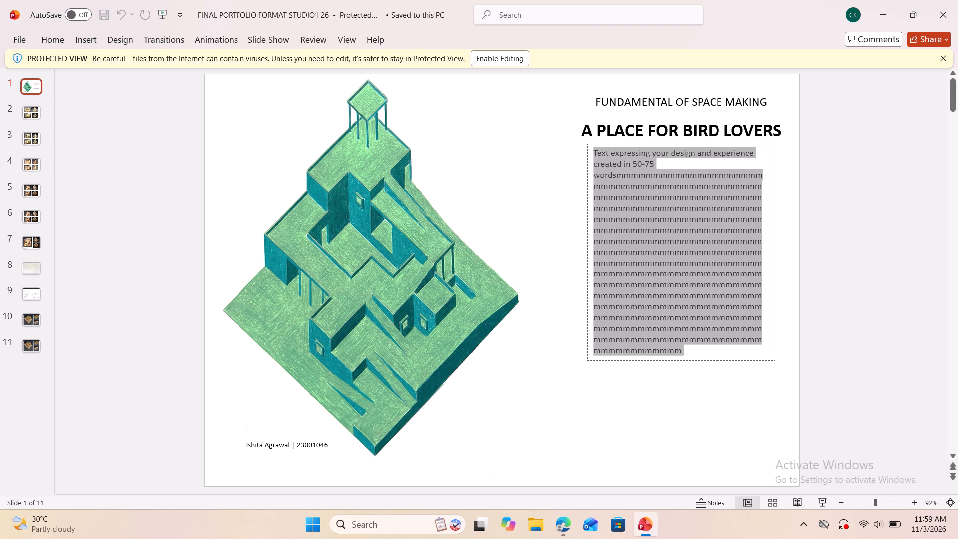
left_click_drag(638, 209, 646, 225)
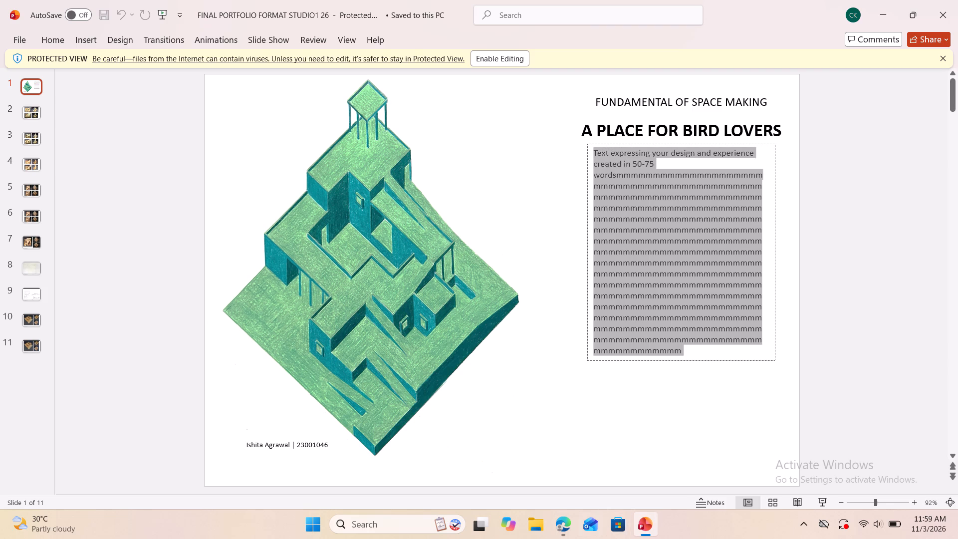
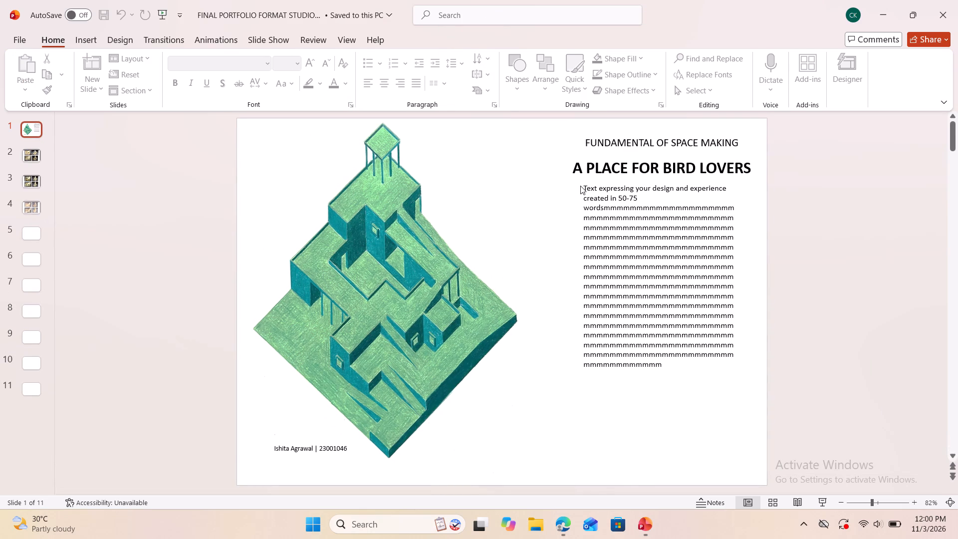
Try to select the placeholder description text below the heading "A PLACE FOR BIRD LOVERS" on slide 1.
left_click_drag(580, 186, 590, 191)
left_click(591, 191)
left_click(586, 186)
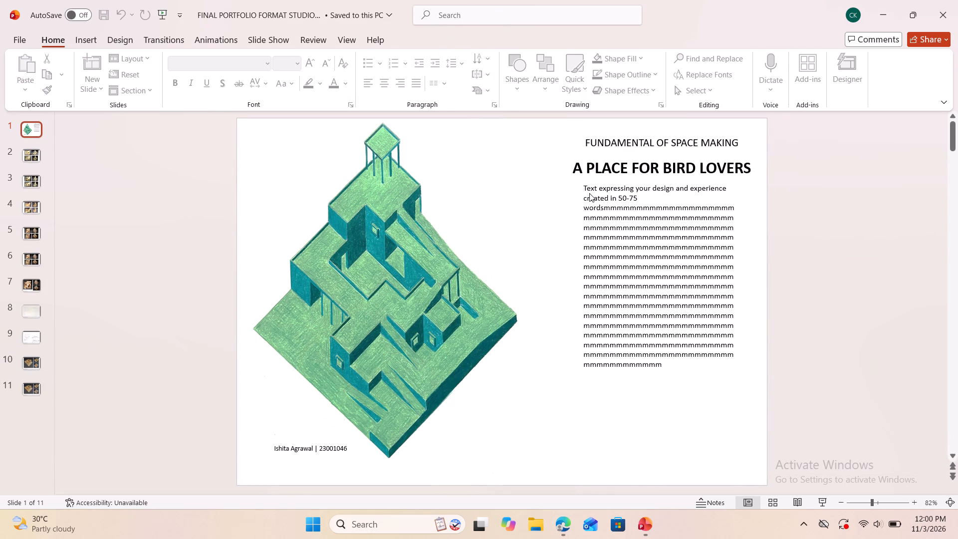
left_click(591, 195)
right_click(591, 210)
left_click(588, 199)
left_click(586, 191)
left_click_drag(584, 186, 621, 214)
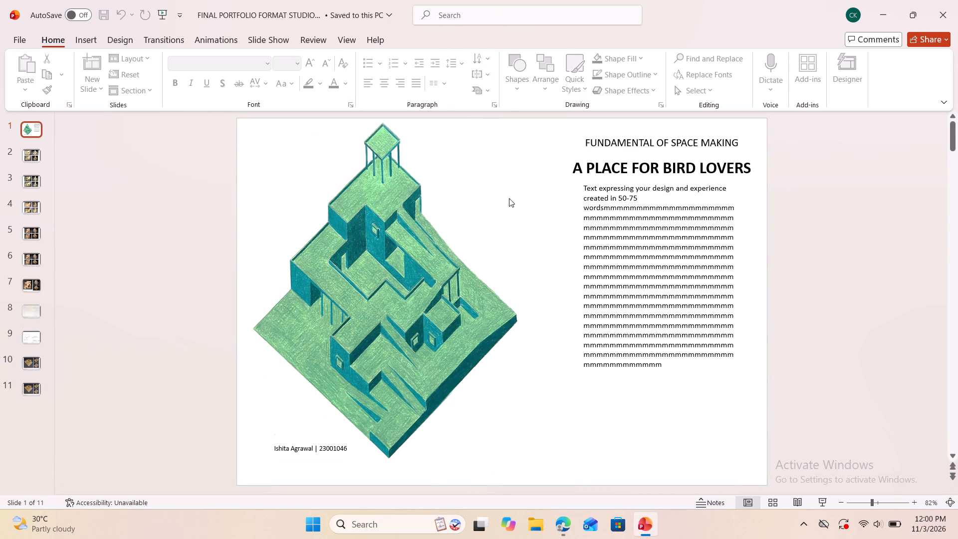
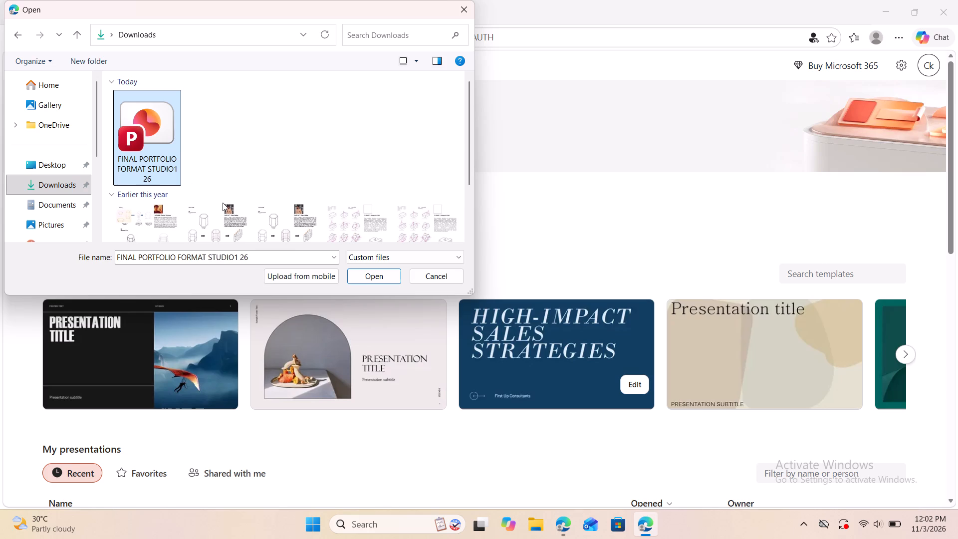
Upload the presentation FINAL PORTFOLIO FORMAT STUDIO1 26 from the Downloads folder and open it for editing.
left_click(362, 276)
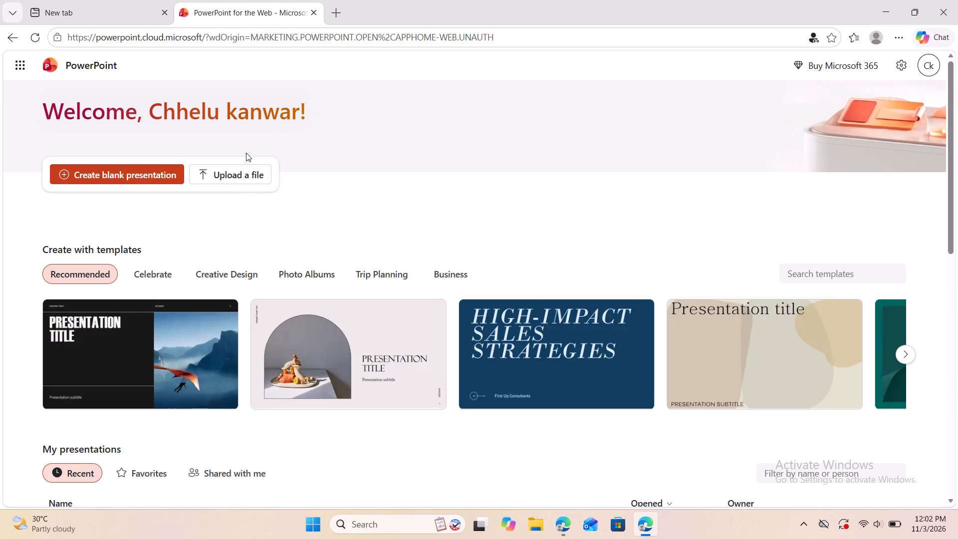
left_click(240, 174)
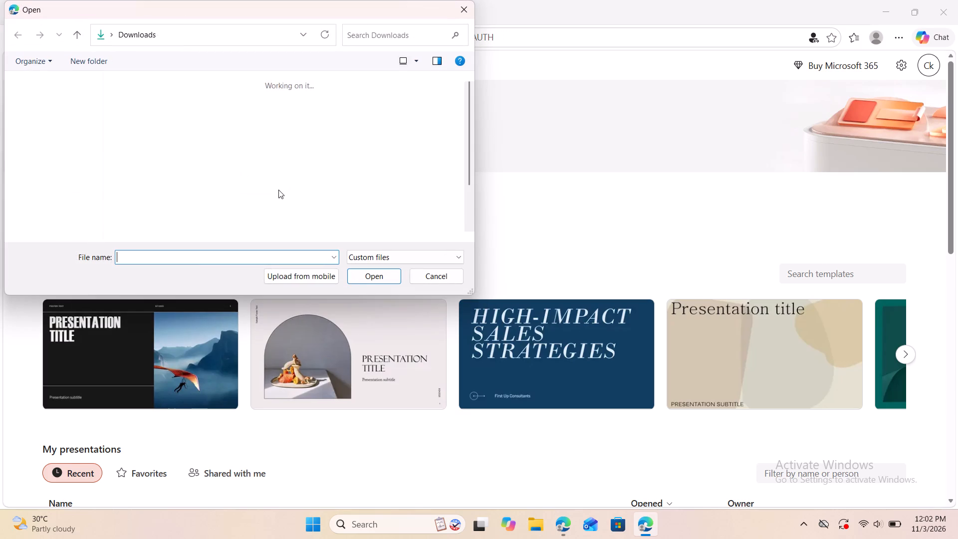
left_click(164, 138)
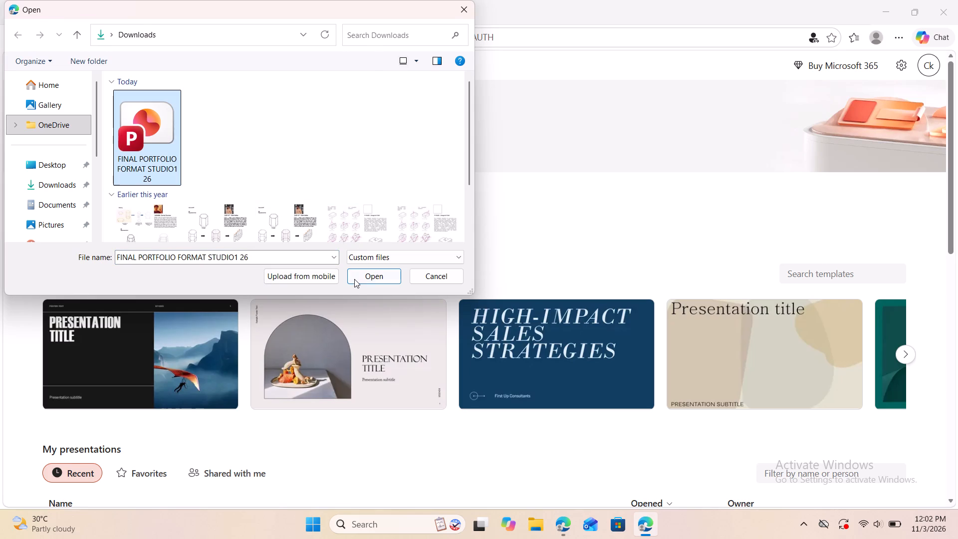
left_click(354, 279)
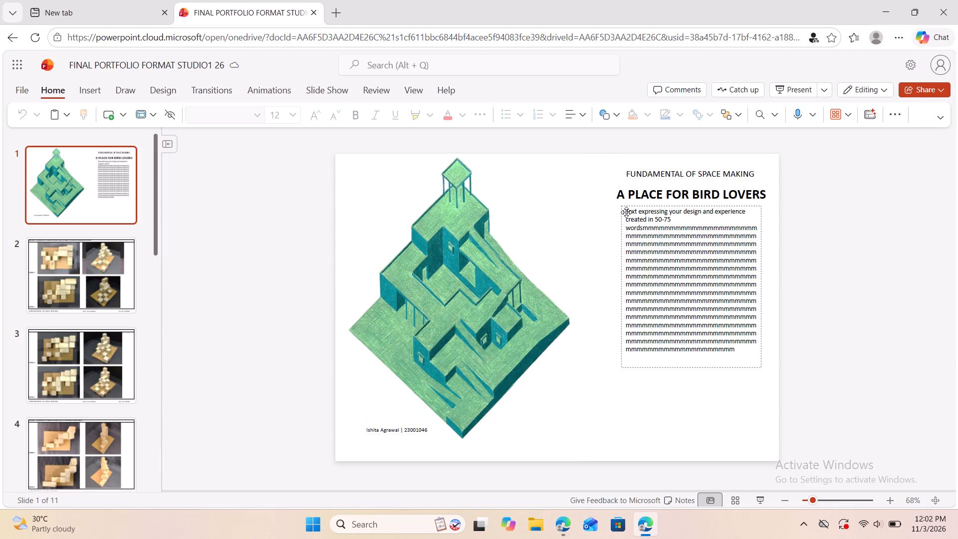
Replace the placeholder description under "A PLACE FOR BIRD LOVERS" with the copied paragraph beginning "I wanted my bird-watching space to feel completely open".
left_click_drag(626, 212, 744, 350)
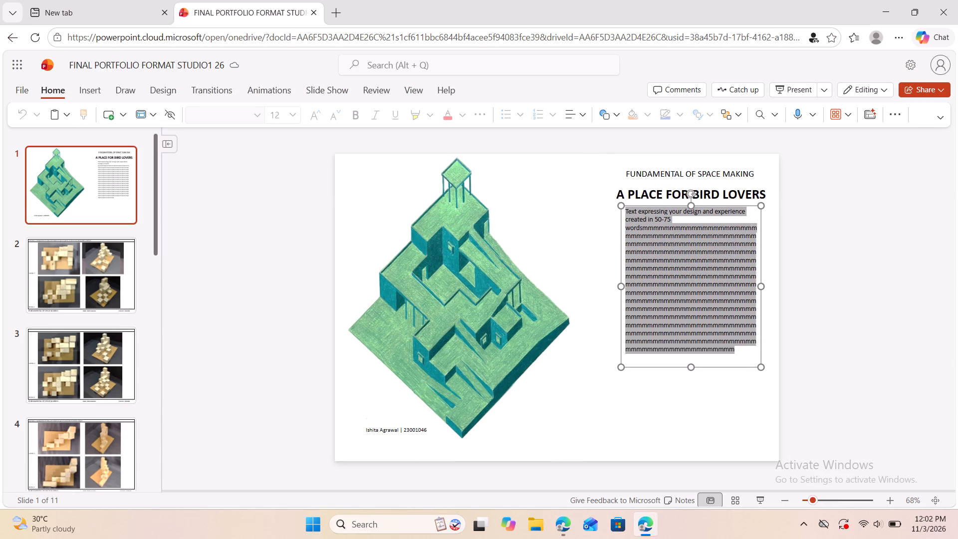
left_click_drag(744, 350, 747, 353)
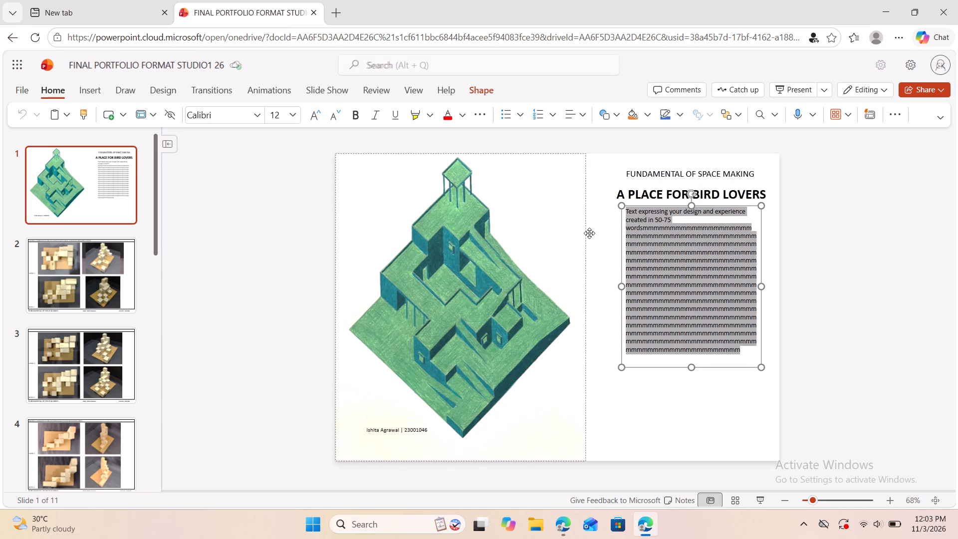
key("ctrl+v")
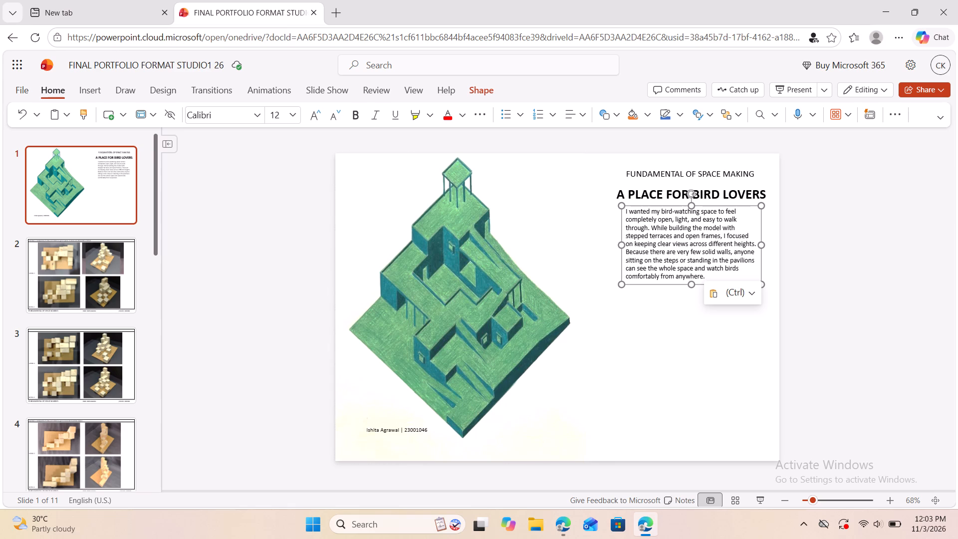
Replace the student name and roll number in the caption beneath the slide 1 drawing with the new student's details.
left_click_drag(367, 431, 402, 431)
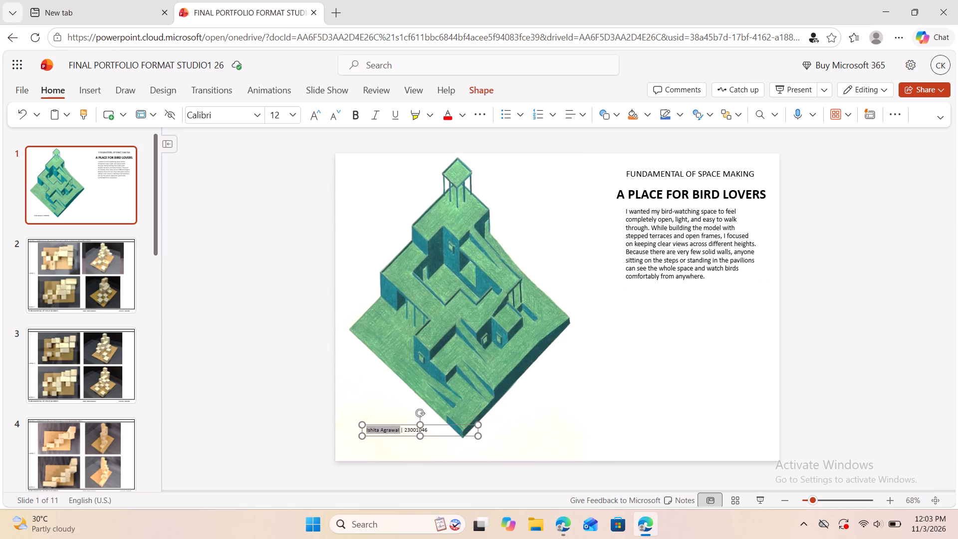
left_click_drag(402, 431, 401, 431)
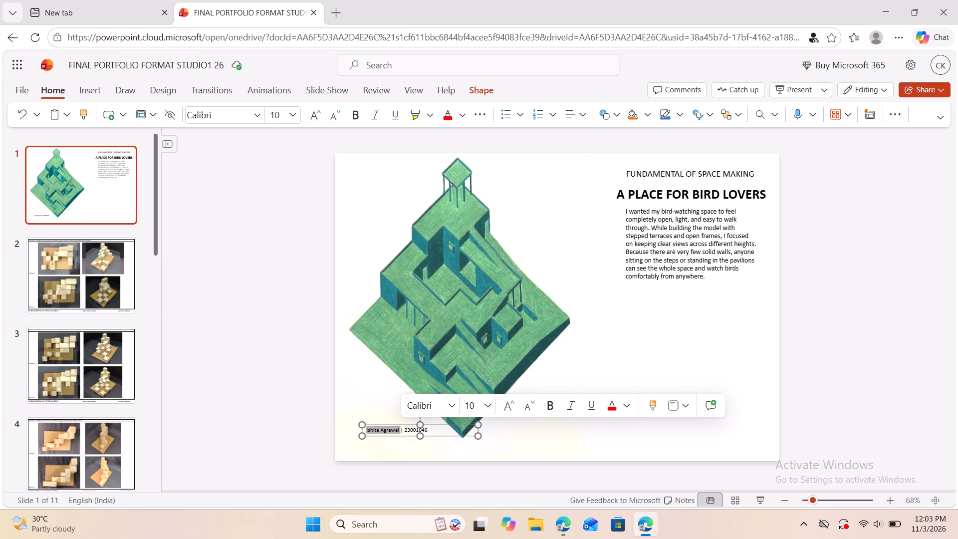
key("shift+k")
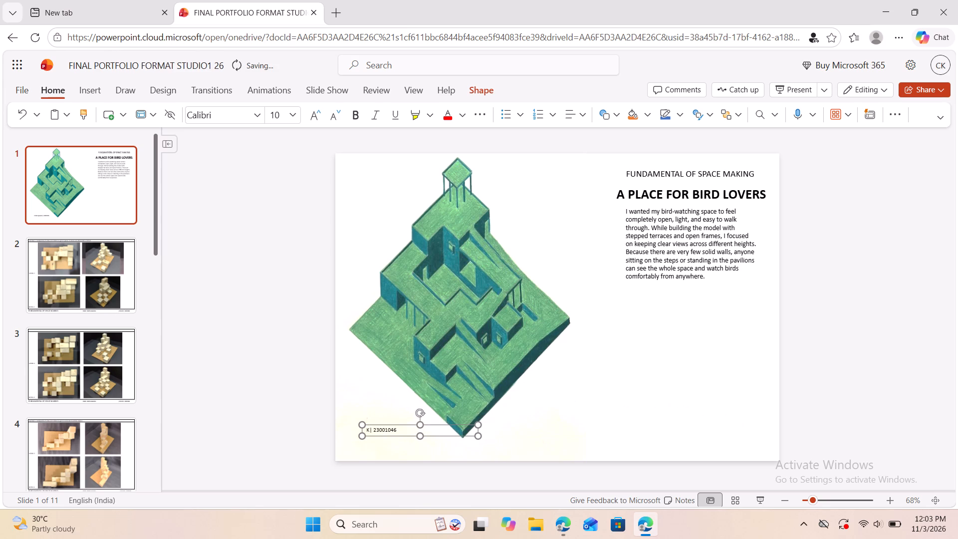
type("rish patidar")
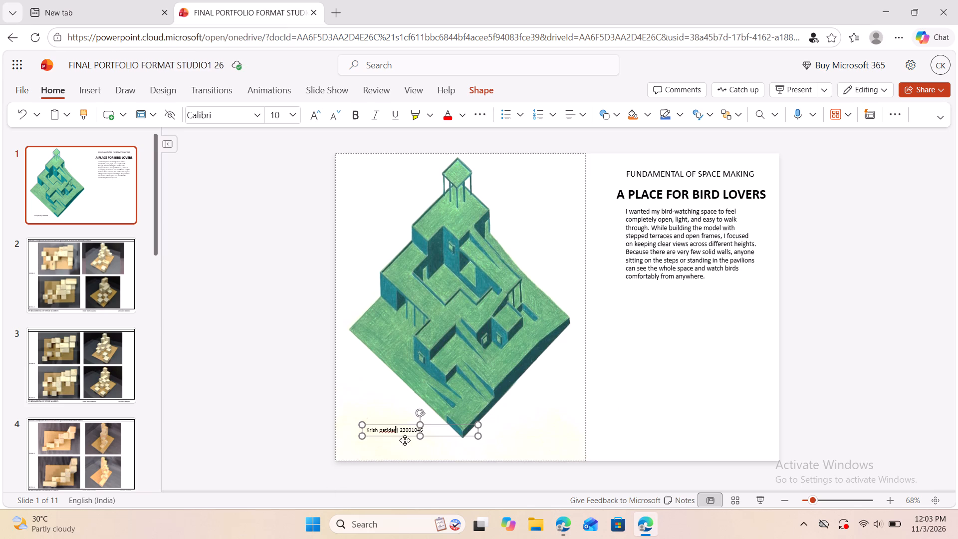
left_click_drag(398, 430, 422, 430)
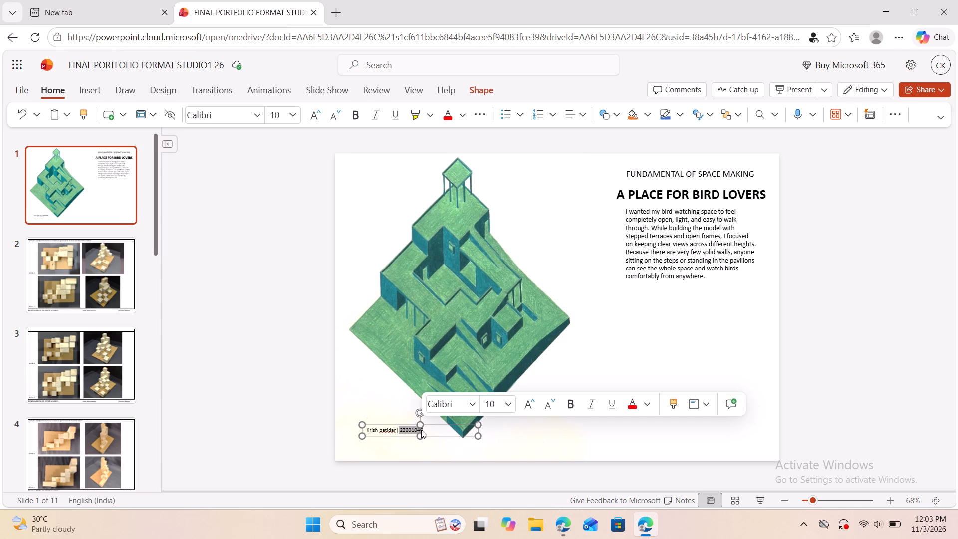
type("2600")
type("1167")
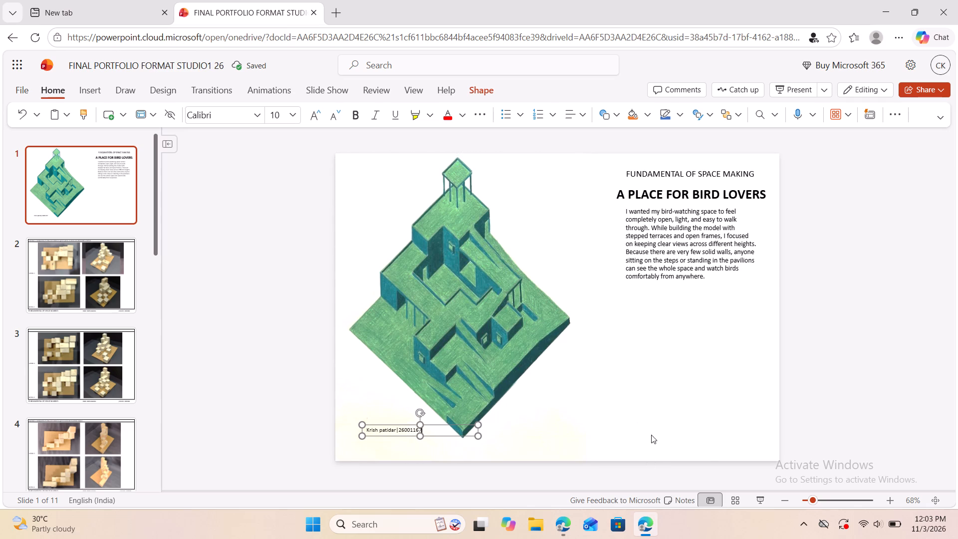
Go to slide 2, the Exercise 1 composition of cubes and cuboids.
scroll(651, 430, "down", 3)
scroll(651, 430, "up", 2)
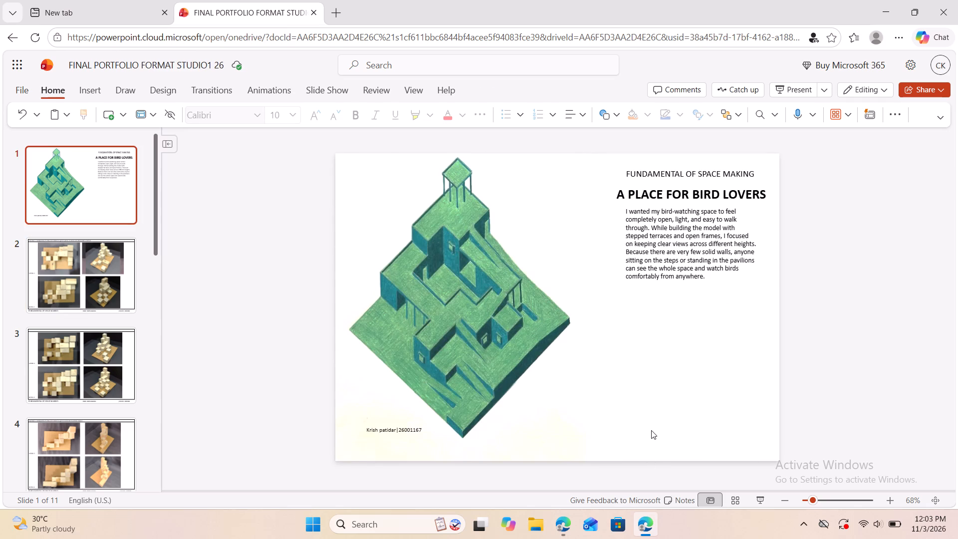
scroll(651, 430, "down", 2)
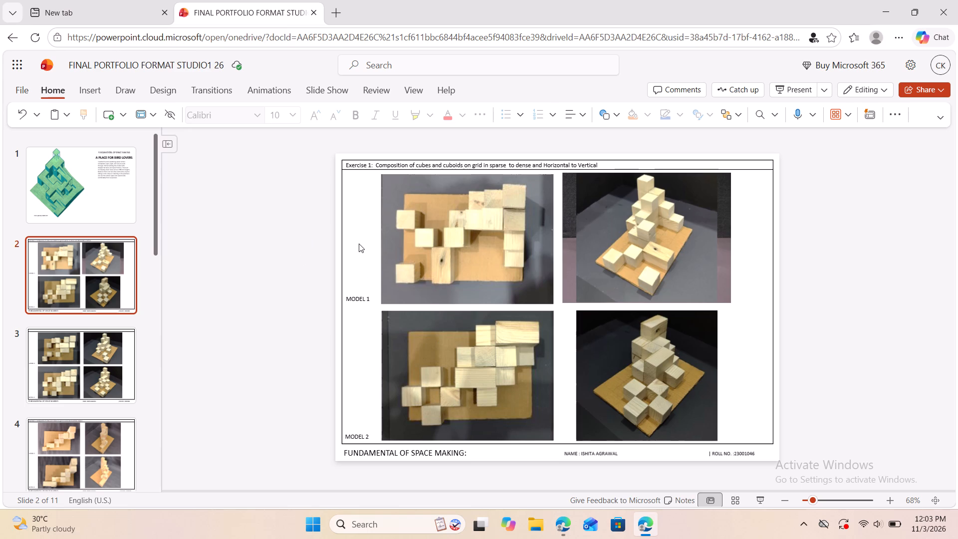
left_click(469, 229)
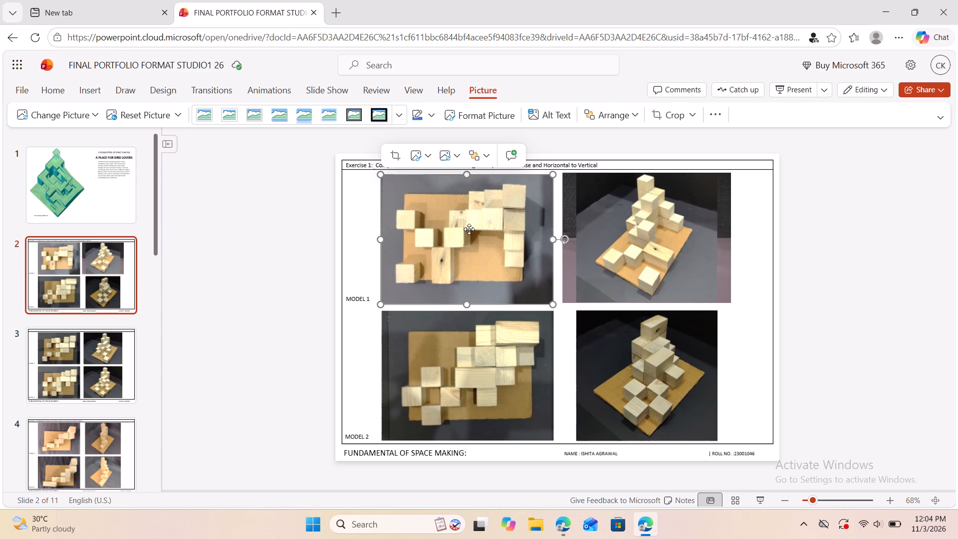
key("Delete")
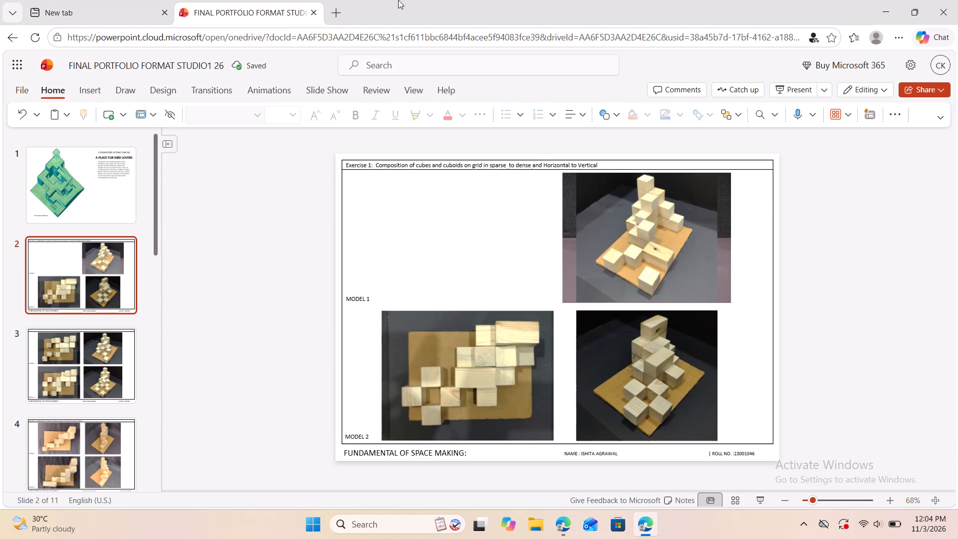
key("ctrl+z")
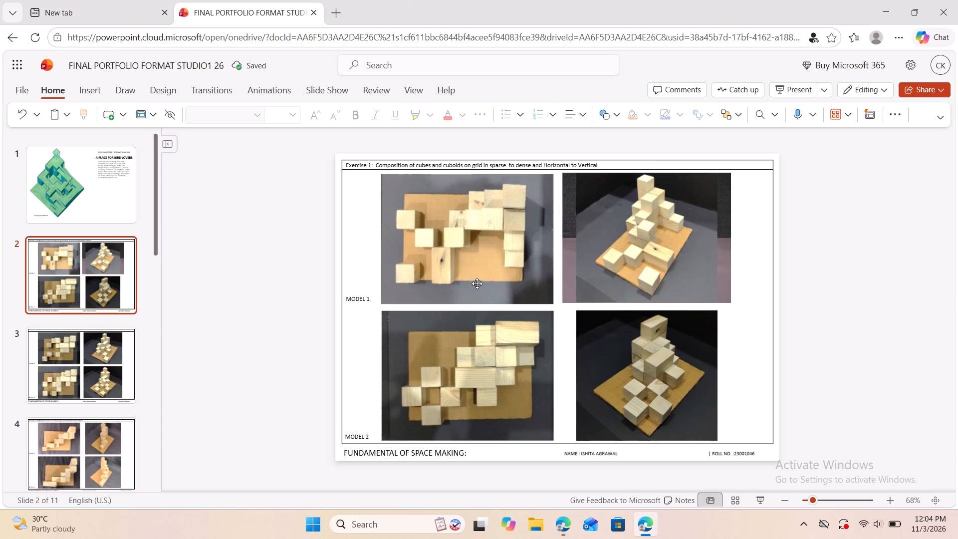
Open the Change Picture options for the top-view photo of Model 1 on slide 2.
left_click(488, 226)
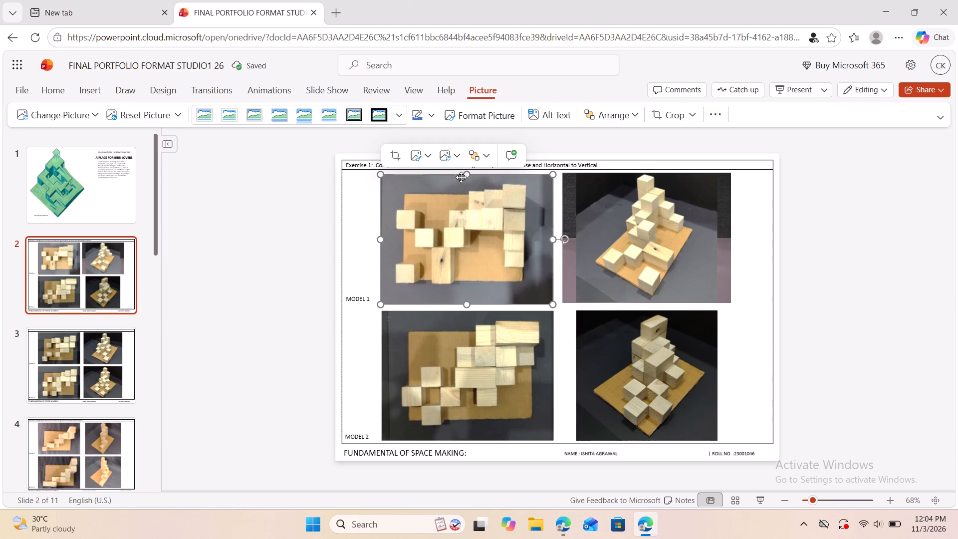
left_click(449, 158)
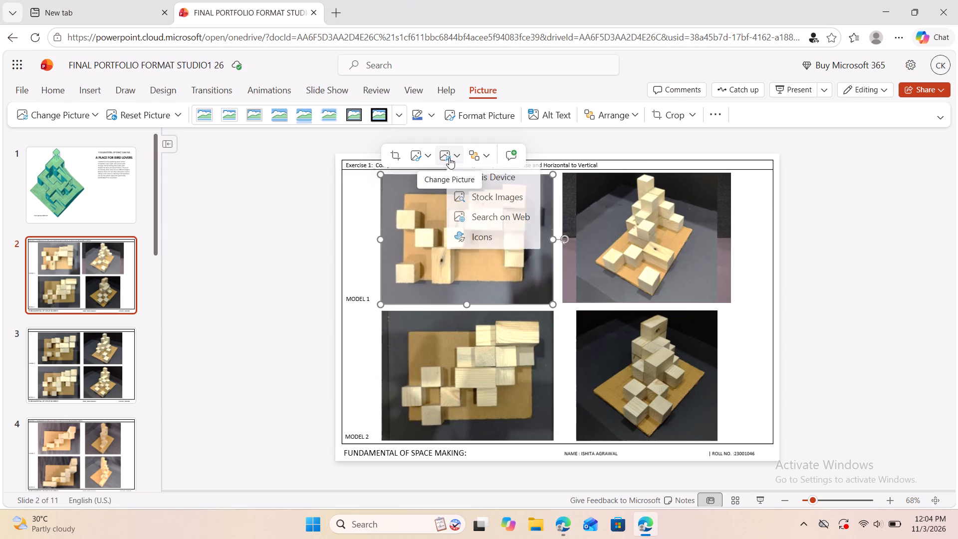
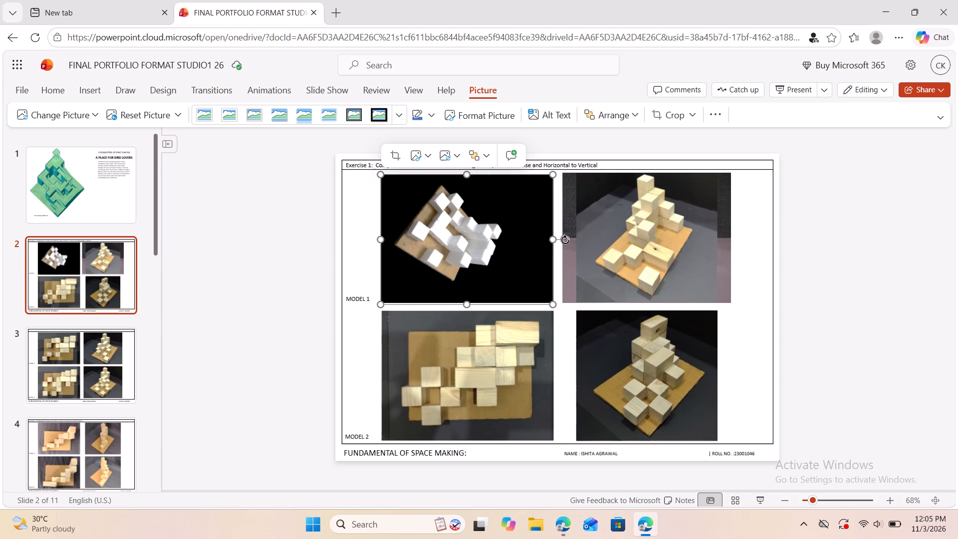
Rotate the black-background Model 1 photo on slide 2 to about 9° so the block model stands upright.
left_click_drag(565, 240, 475, 171)
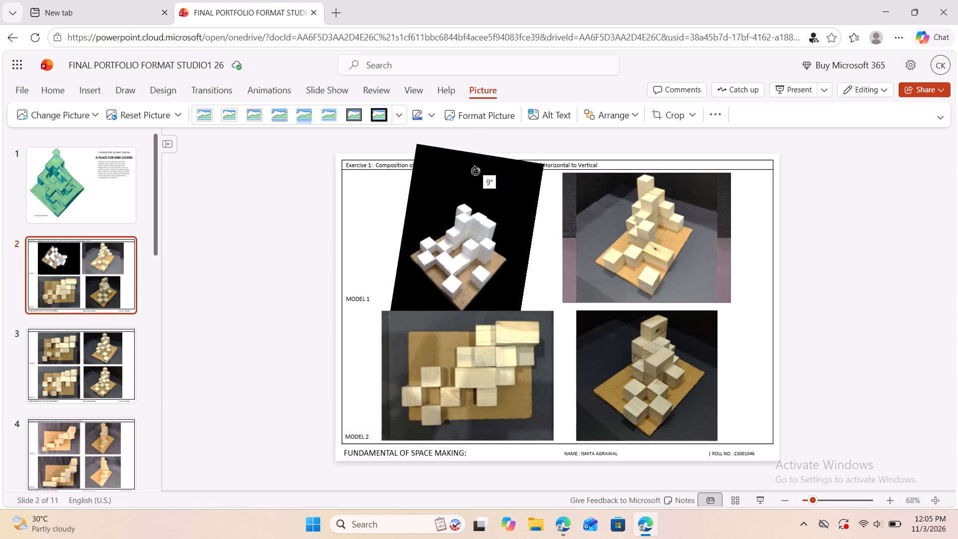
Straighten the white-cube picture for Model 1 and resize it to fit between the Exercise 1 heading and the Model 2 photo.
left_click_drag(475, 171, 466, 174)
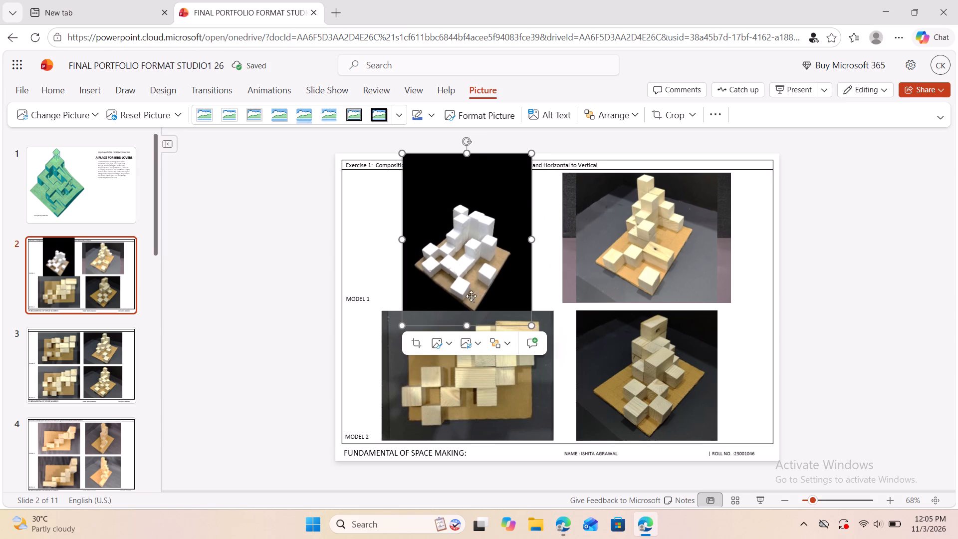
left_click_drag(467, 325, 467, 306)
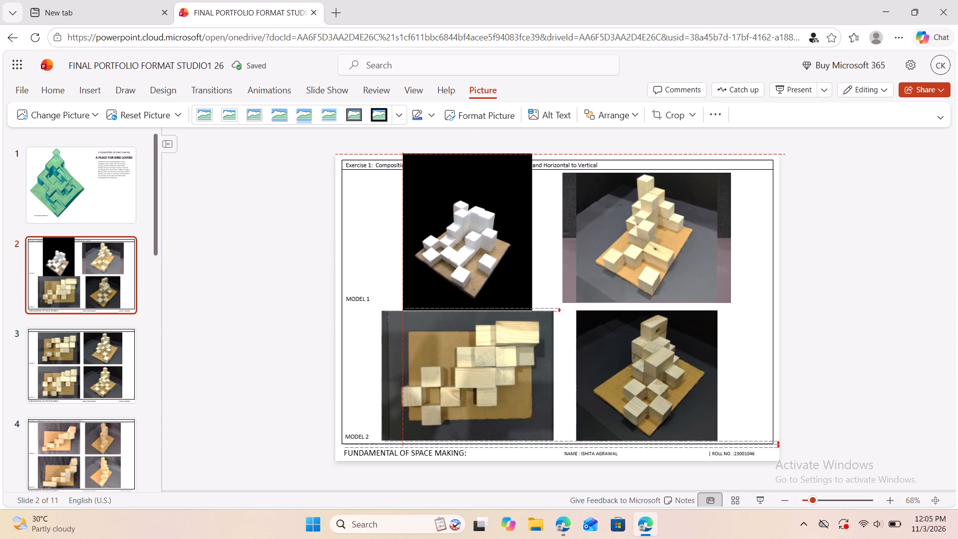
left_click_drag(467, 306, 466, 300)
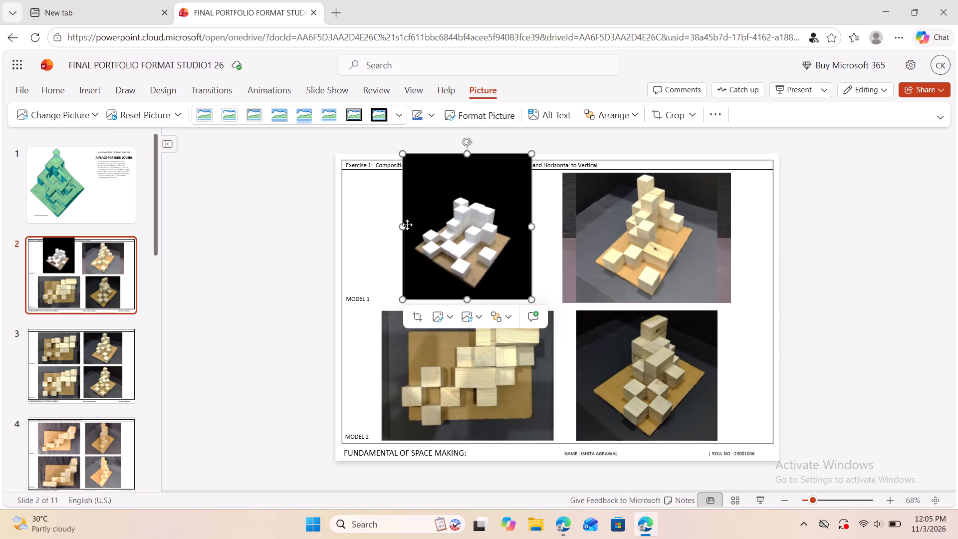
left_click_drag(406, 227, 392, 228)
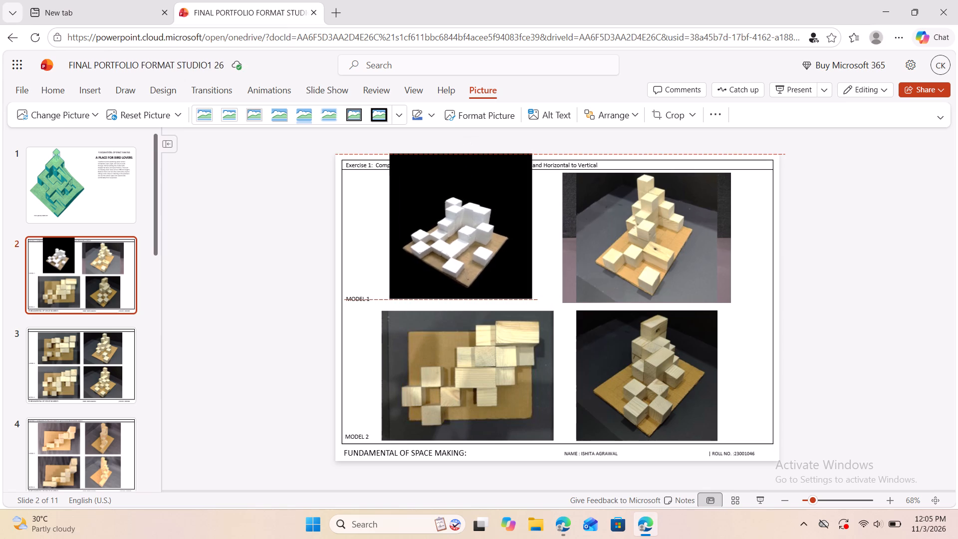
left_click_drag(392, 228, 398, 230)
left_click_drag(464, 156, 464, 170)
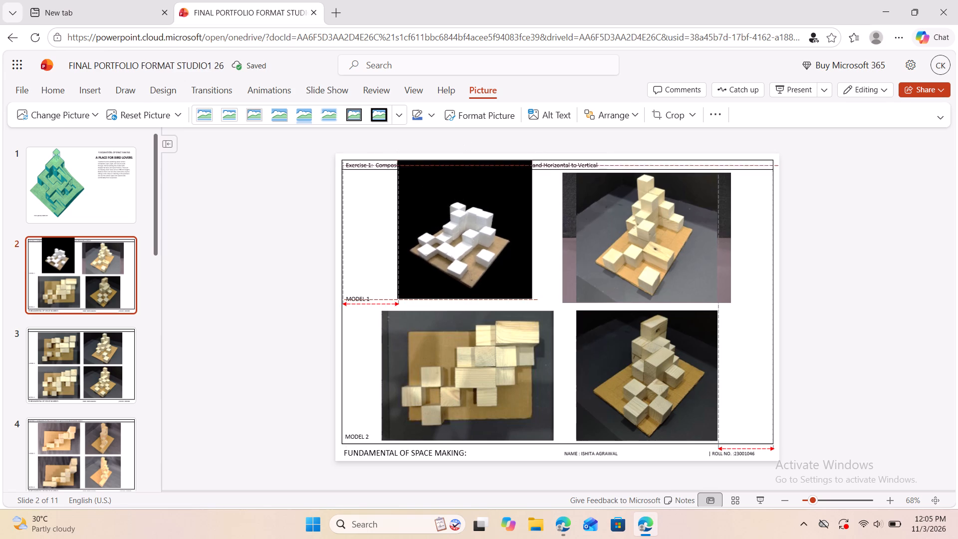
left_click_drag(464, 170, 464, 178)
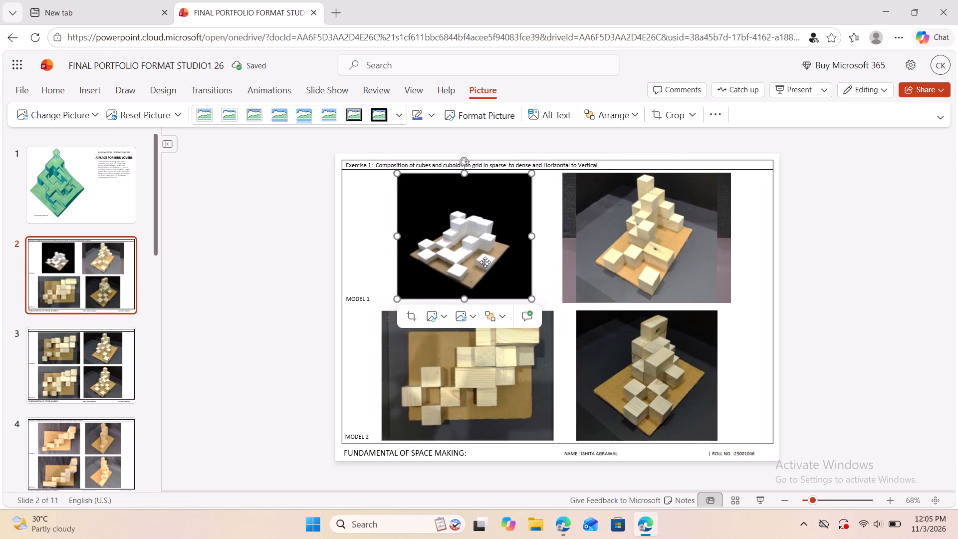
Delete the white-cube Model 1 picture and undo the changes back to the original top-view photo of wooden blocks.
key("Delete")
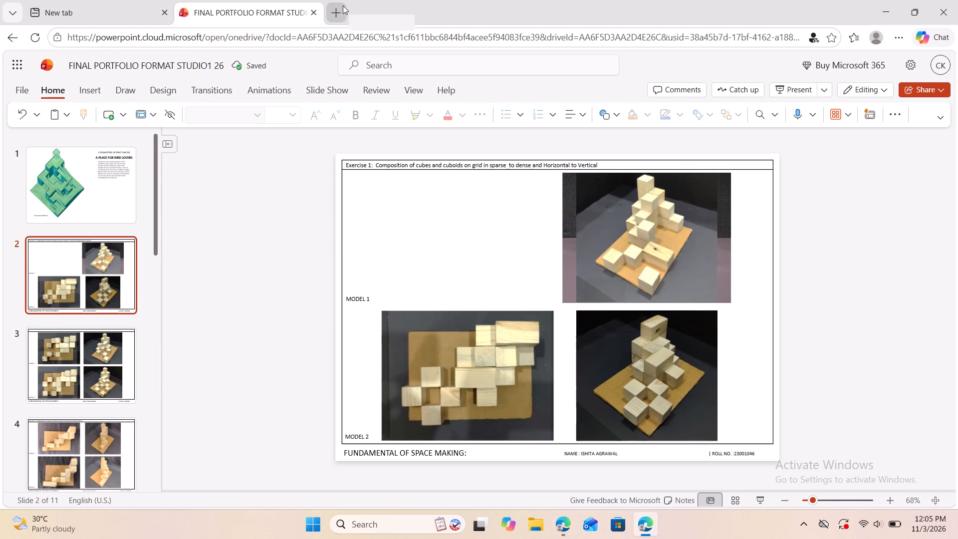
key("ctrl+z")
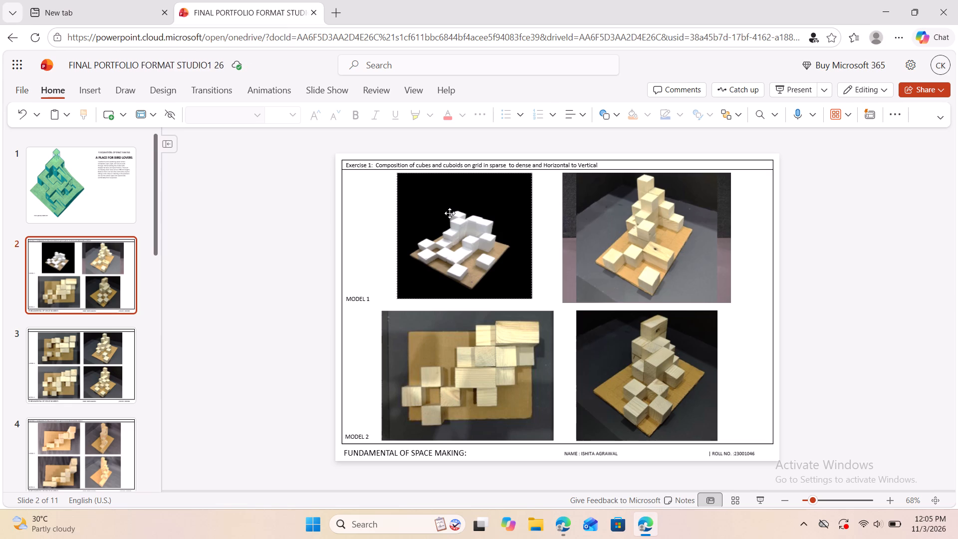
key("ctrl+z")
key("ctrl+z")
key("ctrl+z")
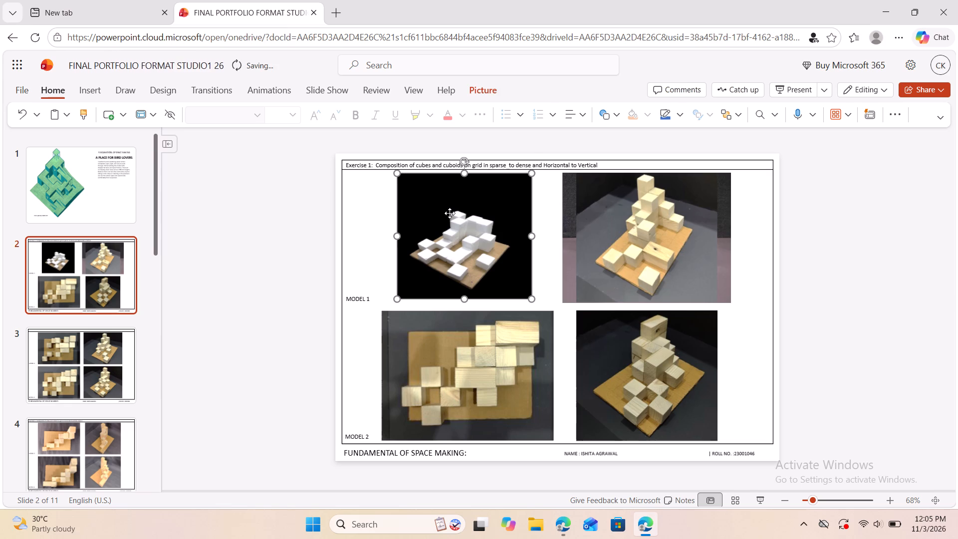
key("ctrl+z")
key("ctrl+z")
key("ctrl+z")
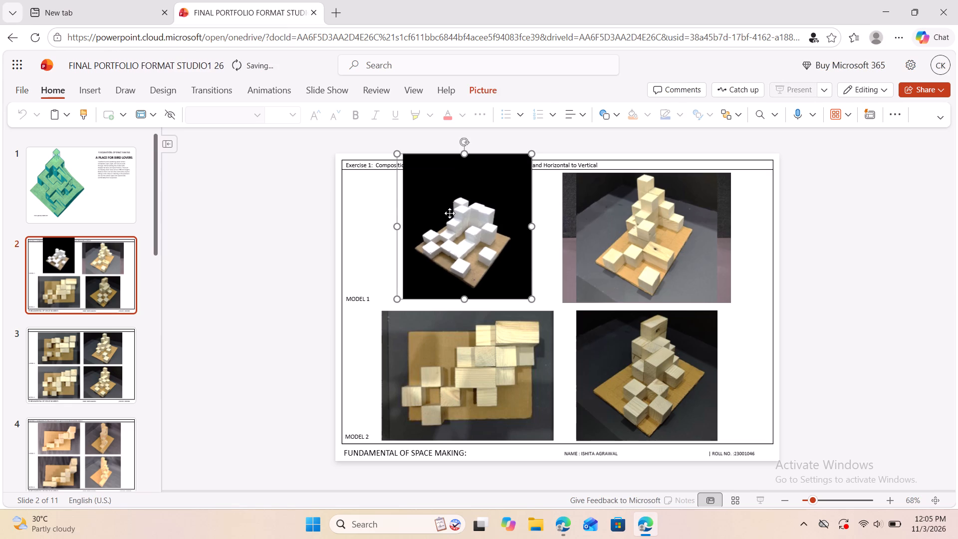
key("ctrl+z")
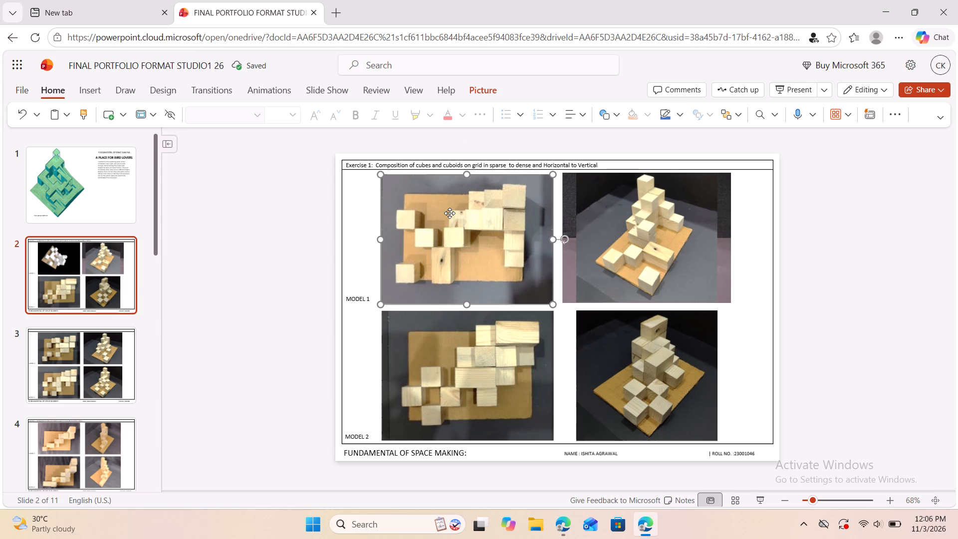
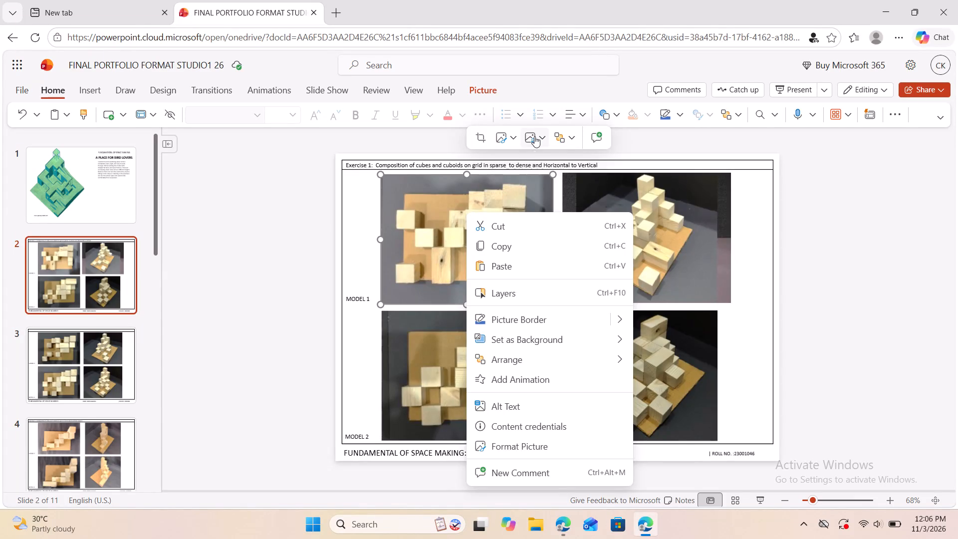
Replace the top-view Model 1 photo on slide 2 with the white-cube model picture from the Downloads folder.
left_click(534, 136)
left_click(555, 158)
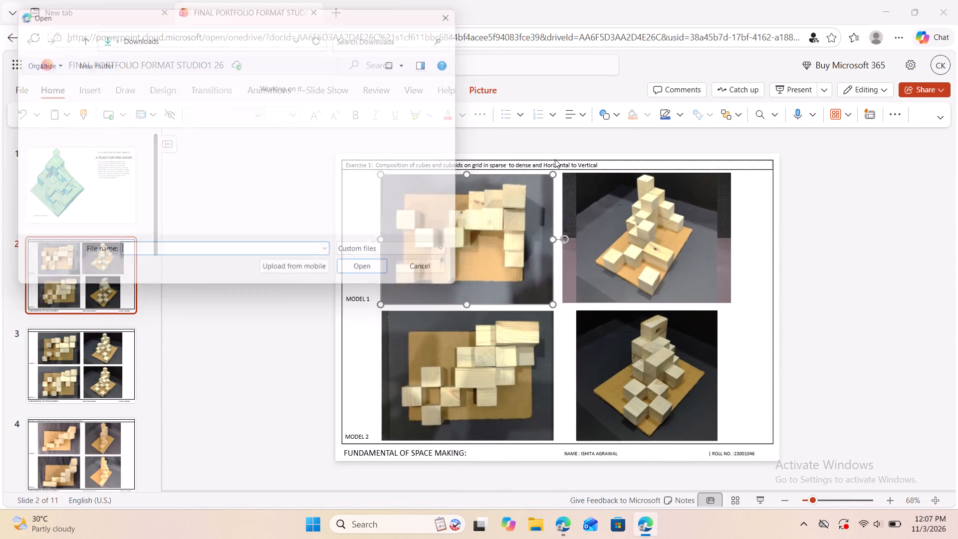
double_click(162, 122)
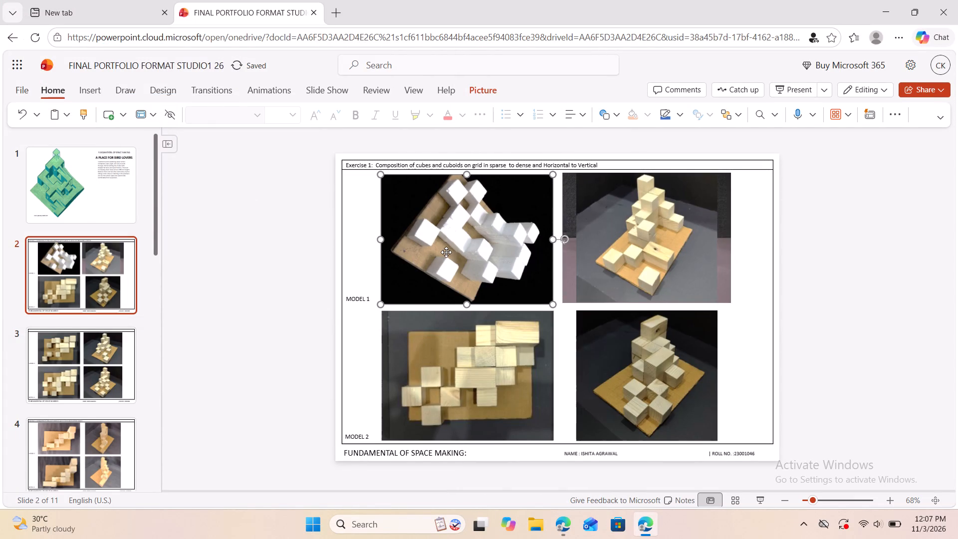
Rotate the white-cube Model 1 picture to about 12° so that the cube model stands upright.
left_click(565, 240)
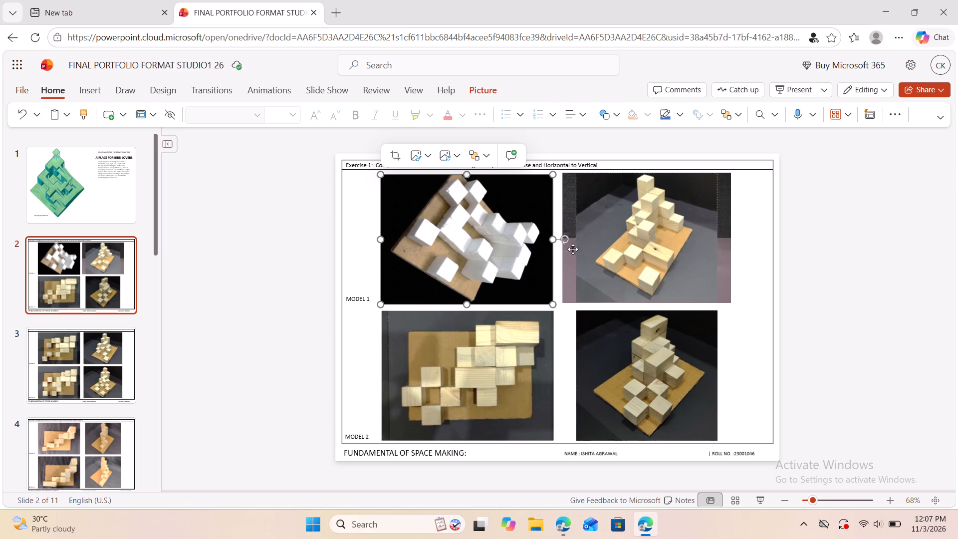
left_click_drag(565, 244, 478, 186)
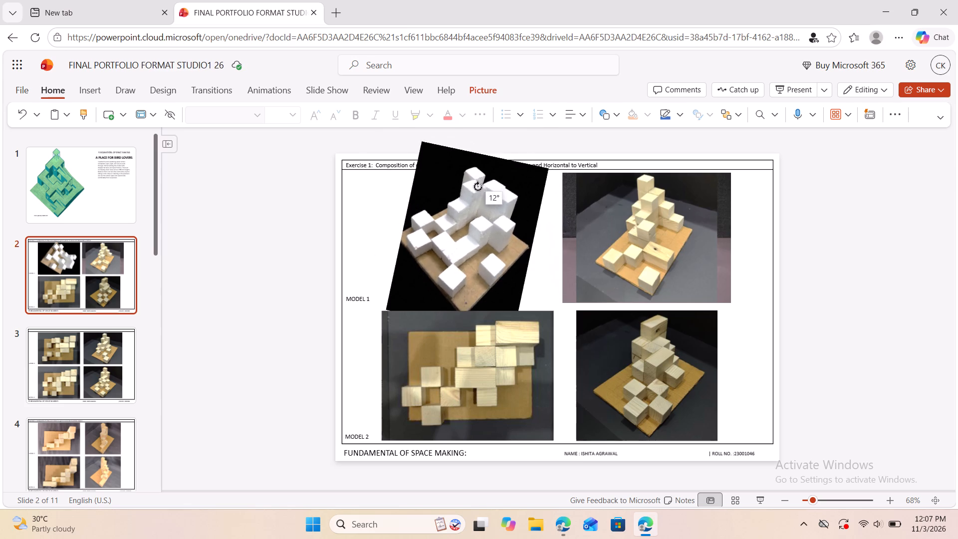
Rotate the tilted white-cube Model 1 picture upright and widen it outward toward the MODEL 1 label.
left_click_drag(478, 186, 470, 189)
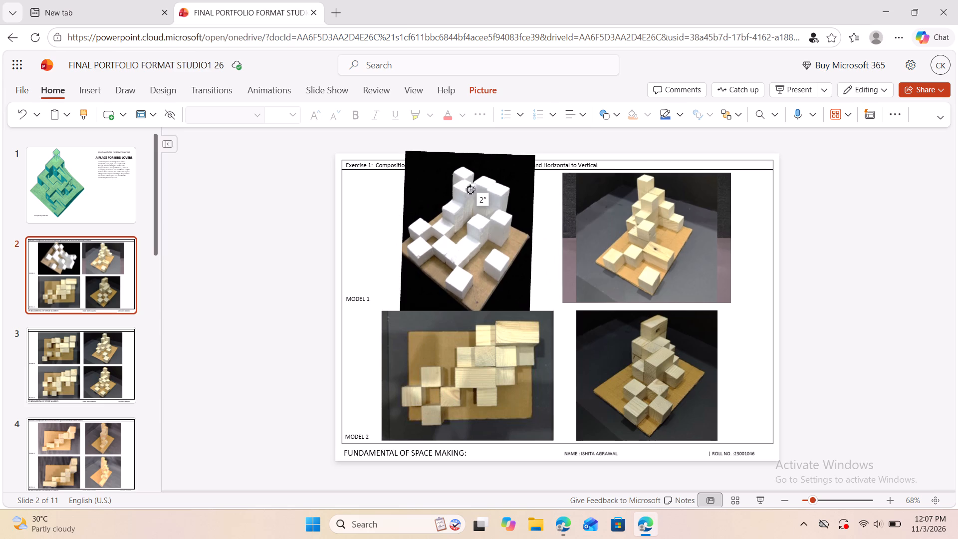
left_click_drag(470, 189, 468, 190)
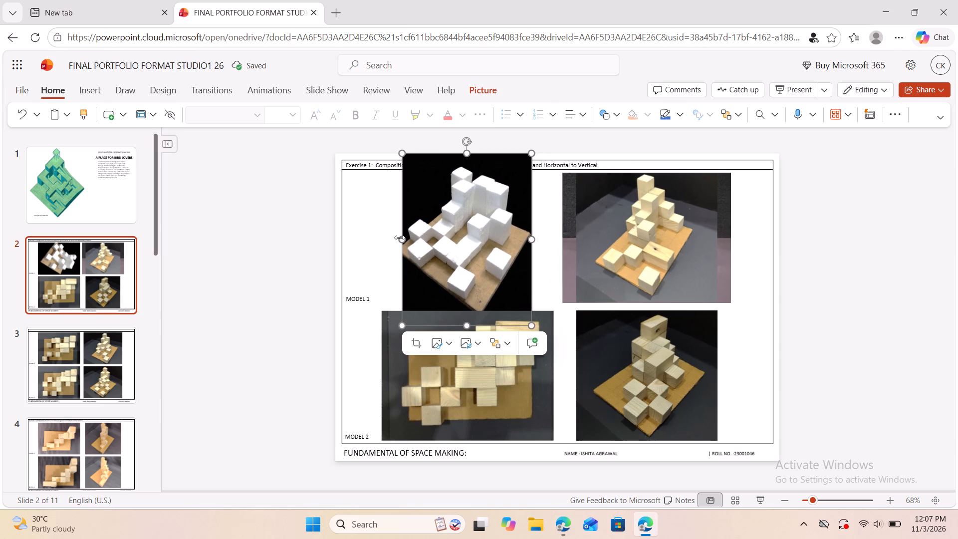
left_click_drag(402, 239, 376, 241)
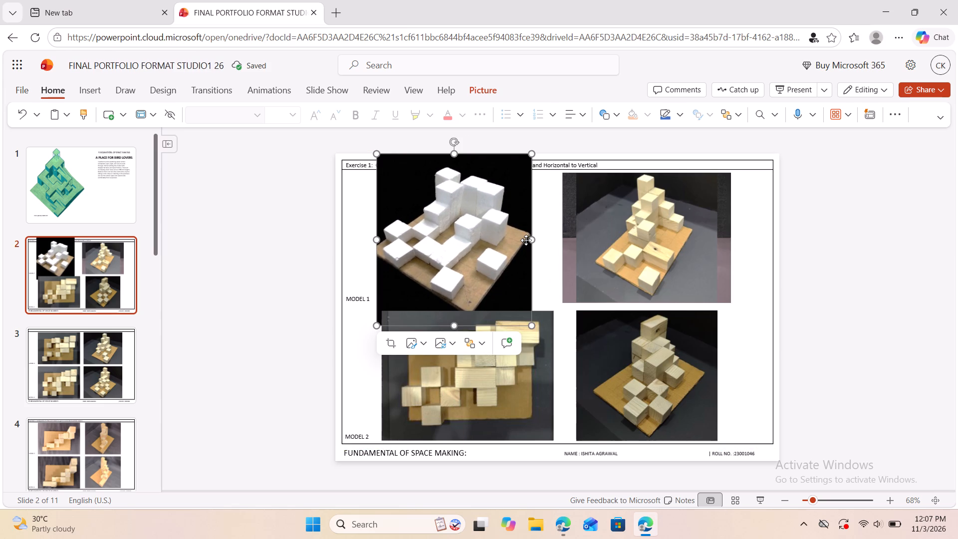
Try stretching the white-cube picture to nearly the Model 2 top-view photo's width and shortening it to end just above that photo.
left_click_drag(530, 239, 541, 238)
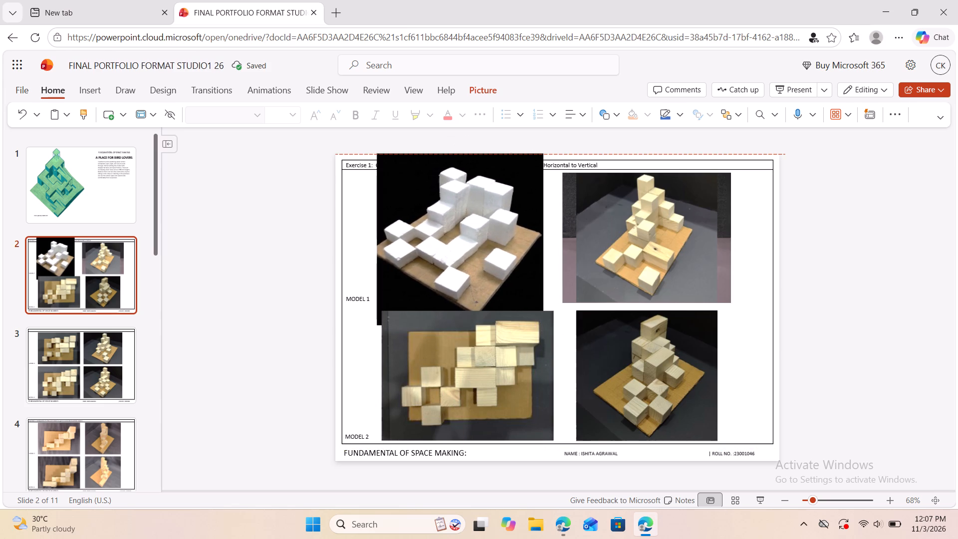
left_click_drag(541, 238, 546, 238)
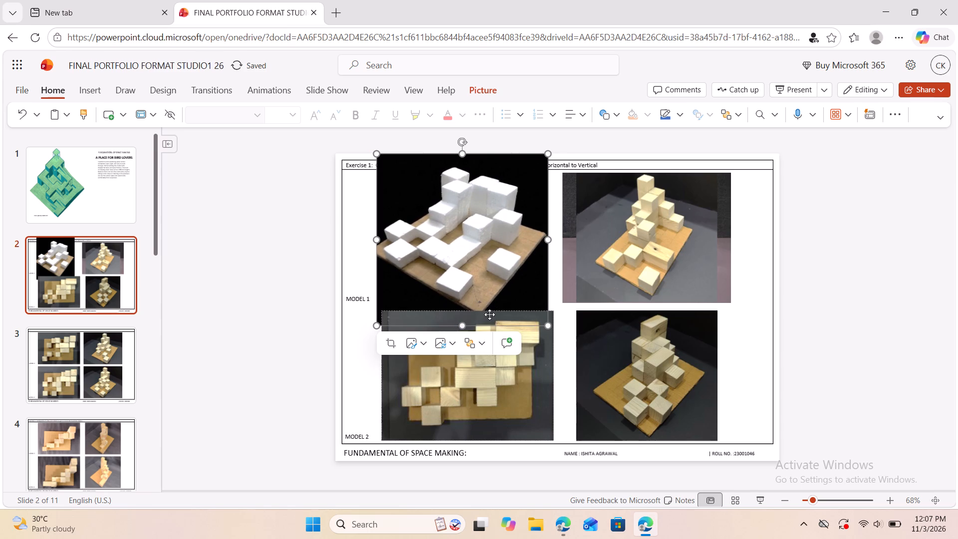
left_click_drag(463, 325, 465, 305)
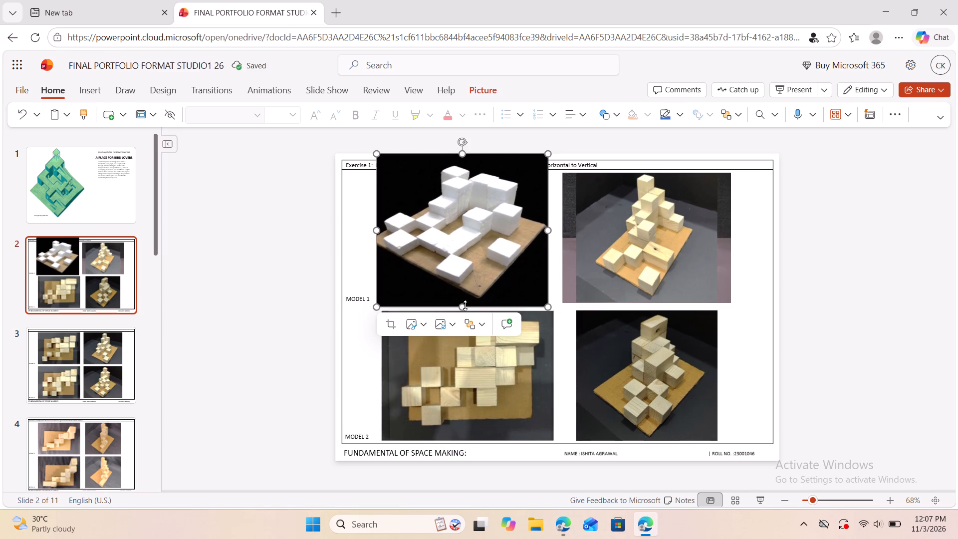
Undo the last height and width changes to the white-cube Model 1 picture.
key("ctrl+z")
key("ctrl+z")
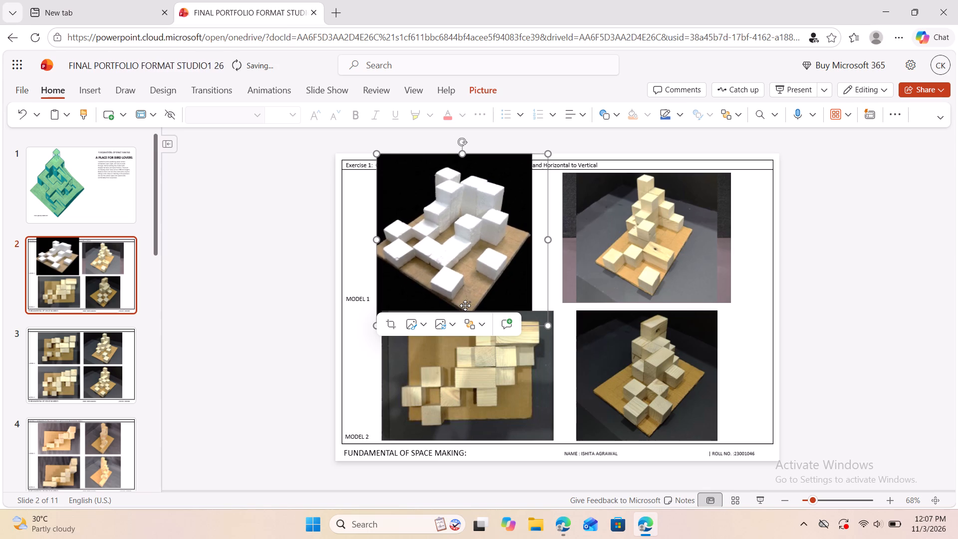
Undo the widening and the upright rotation of the white-cube Model 1 picture.
key("ctrl+z")
key("ctrl+z")
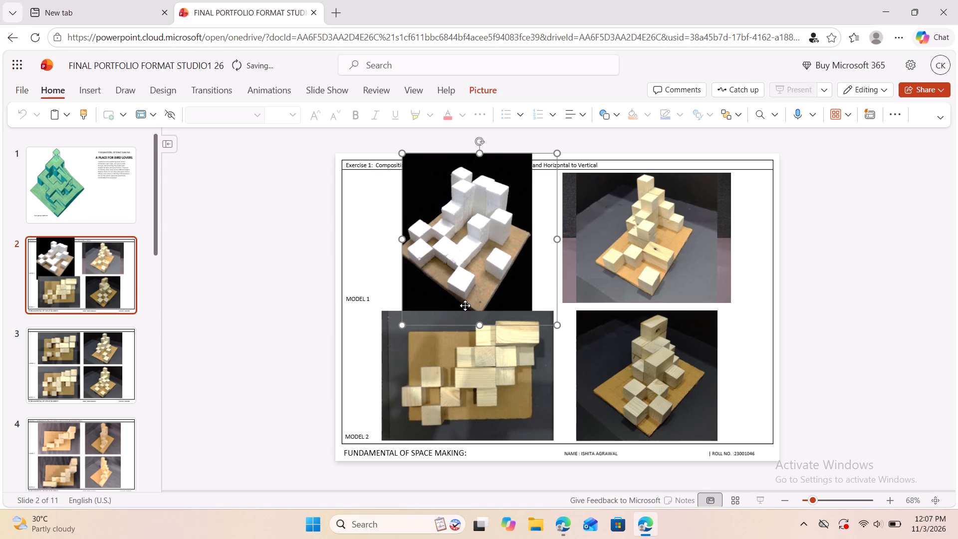
key("ctrl+z")
key("ctrl+z")
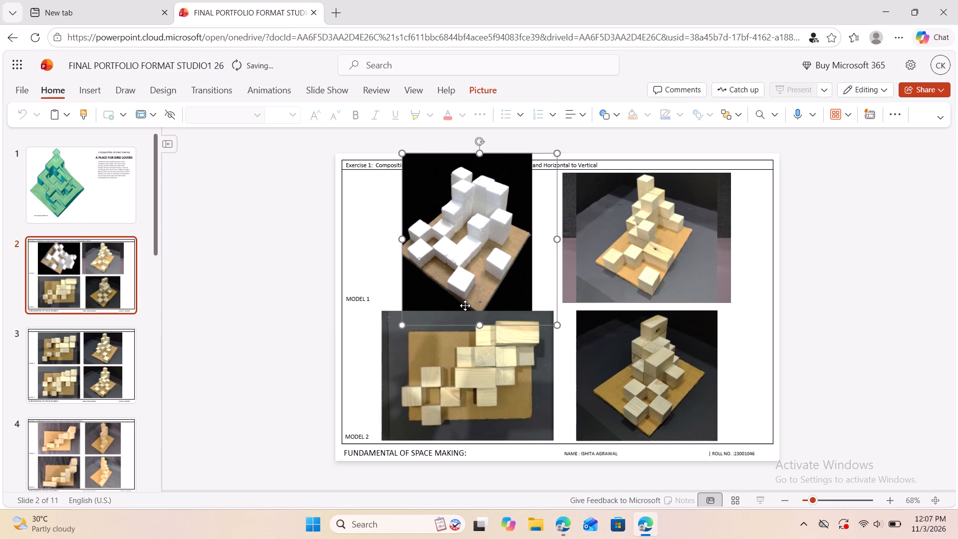
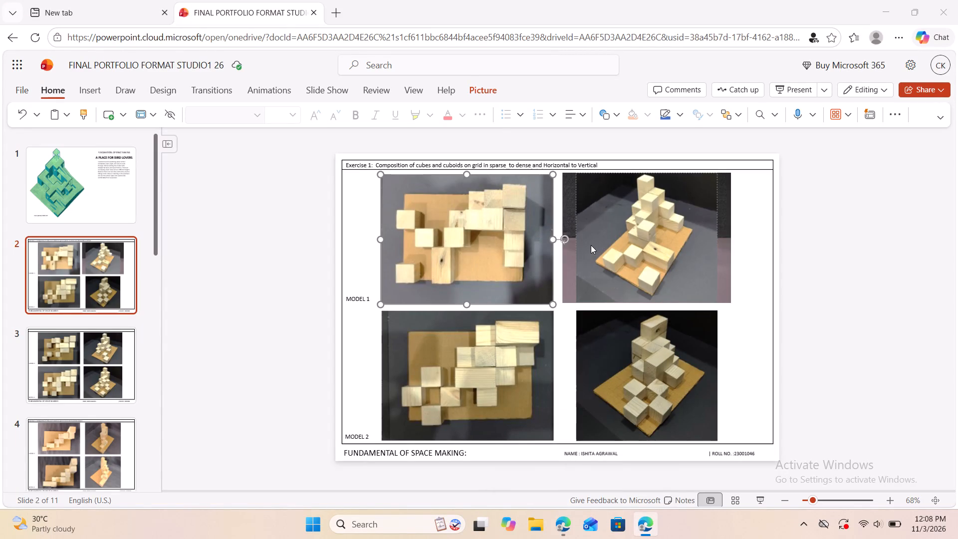
Replace the Model 1 top-view wooden-block photo with the downloaded picture WhatsApp Image 2026-11-03 at 12.07.52 PM.
left_click(139, 134)
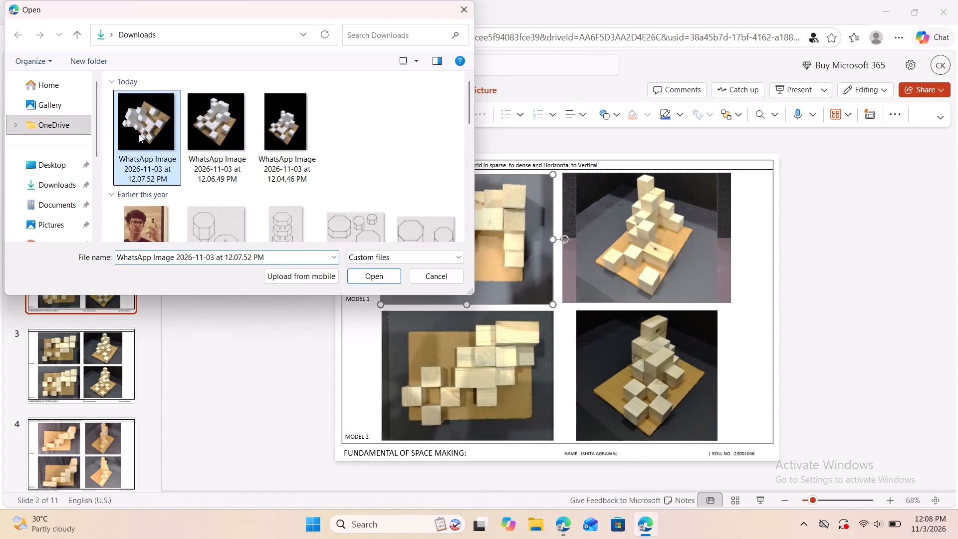
left_click(383, 278)
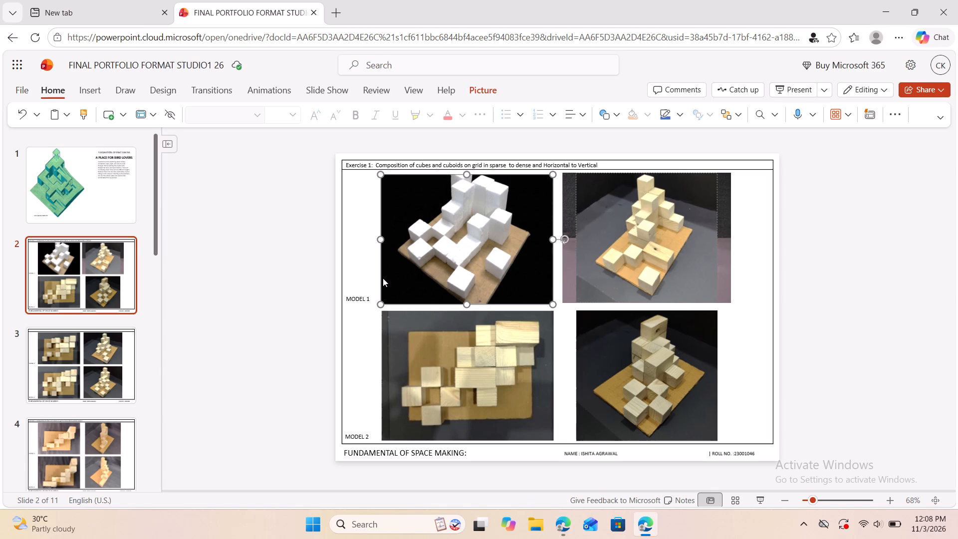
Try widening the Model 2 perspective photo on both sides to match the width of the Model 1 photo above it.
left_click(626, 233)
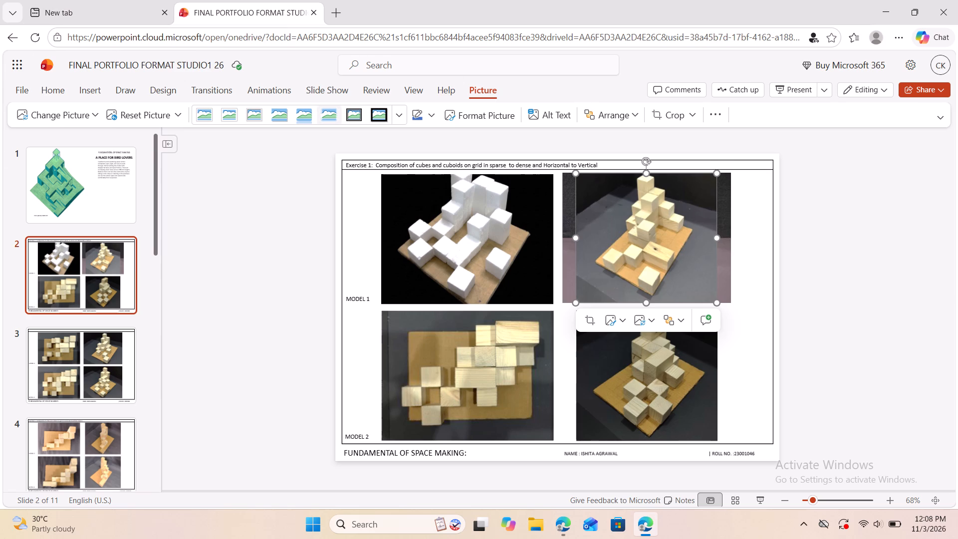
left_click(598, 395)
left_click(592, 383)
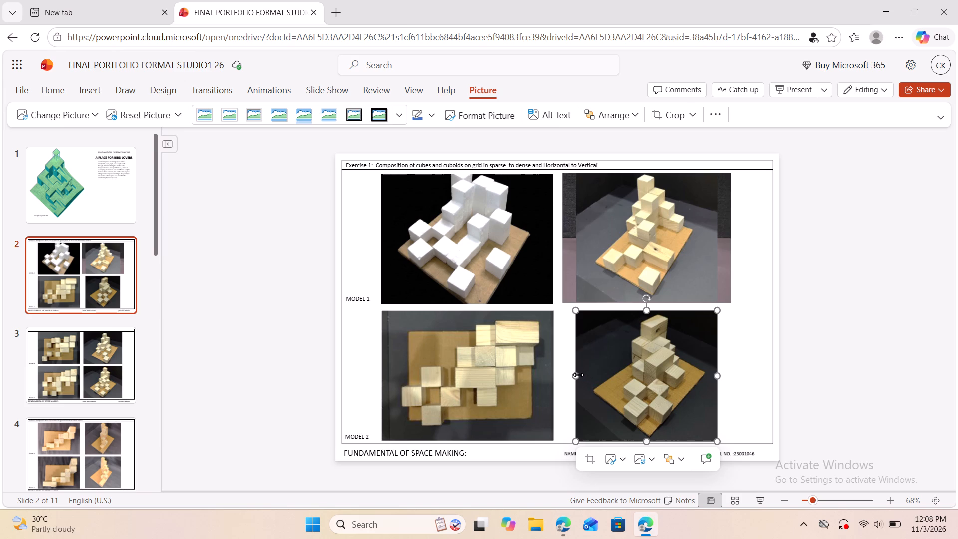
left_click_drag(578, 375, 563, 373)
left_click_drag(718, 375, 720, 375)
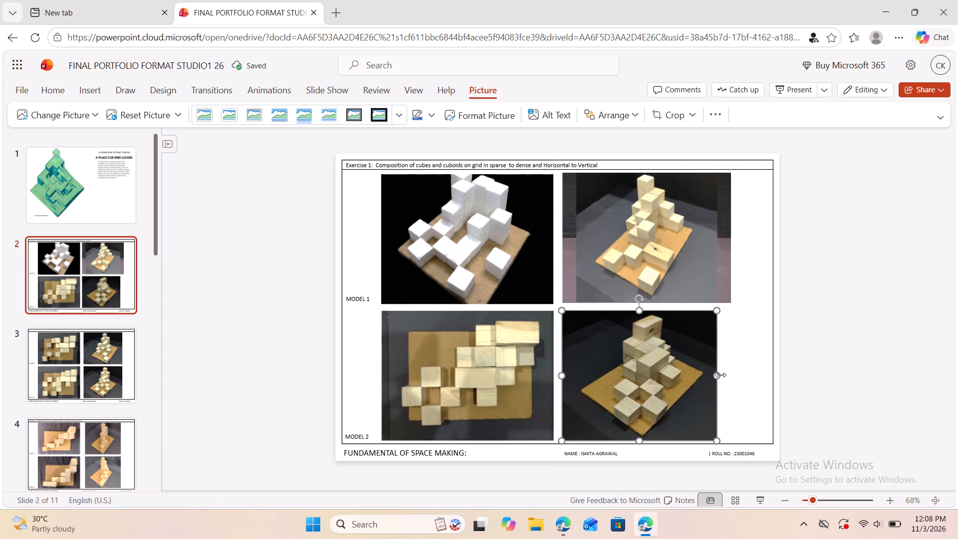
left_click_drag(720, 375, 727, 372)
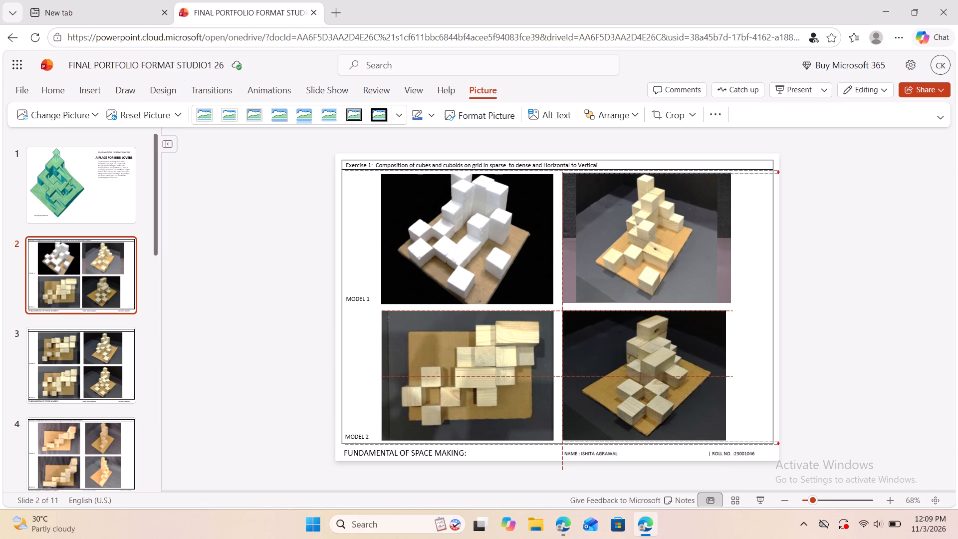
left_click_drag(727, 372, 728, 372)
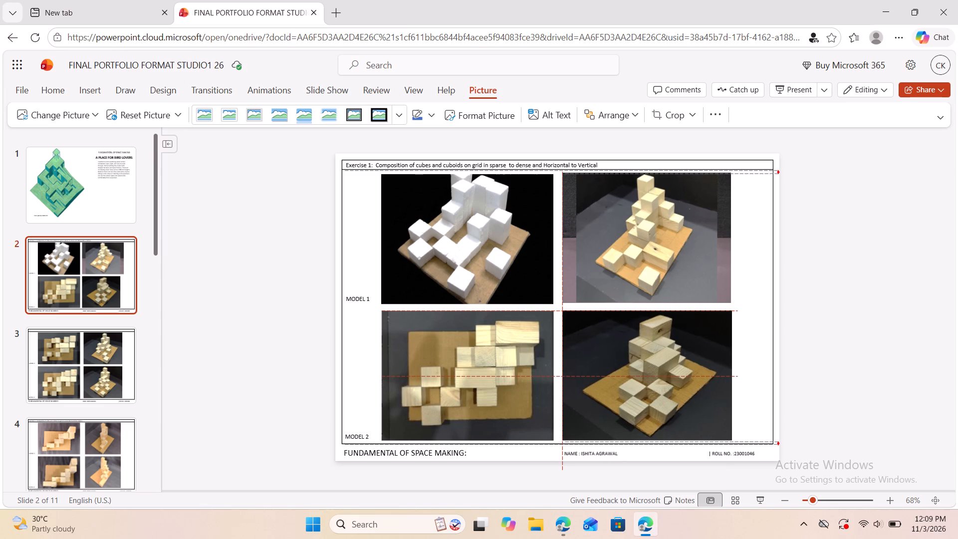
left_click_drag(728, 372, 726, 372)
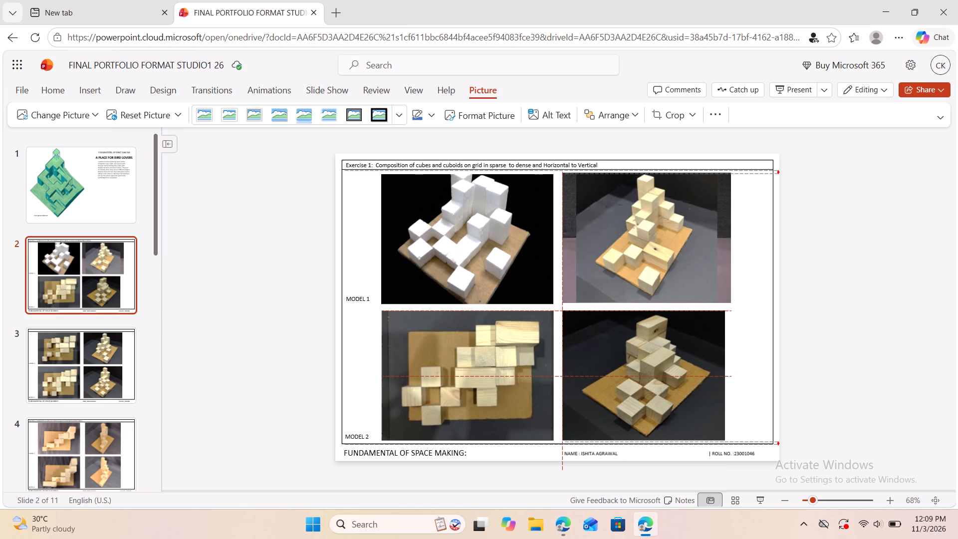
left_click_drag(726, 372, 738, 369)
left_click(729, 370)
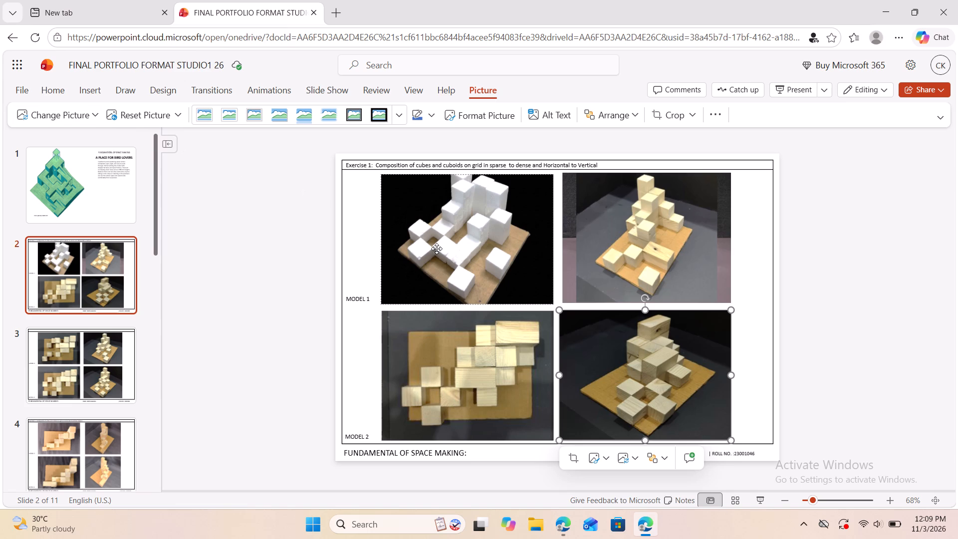
Undo the widening of the Model 2 perspective photo and the white-cube replacement of the Model 1 top-view photo.
key("ctrl+z")
key("ctrl+z")
key("ctrl+z")
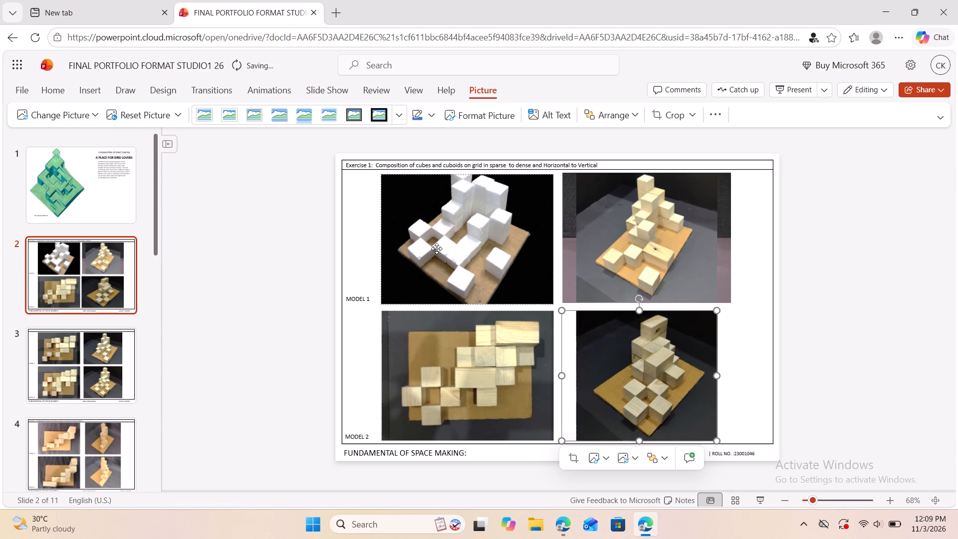
key("ctrl+z")
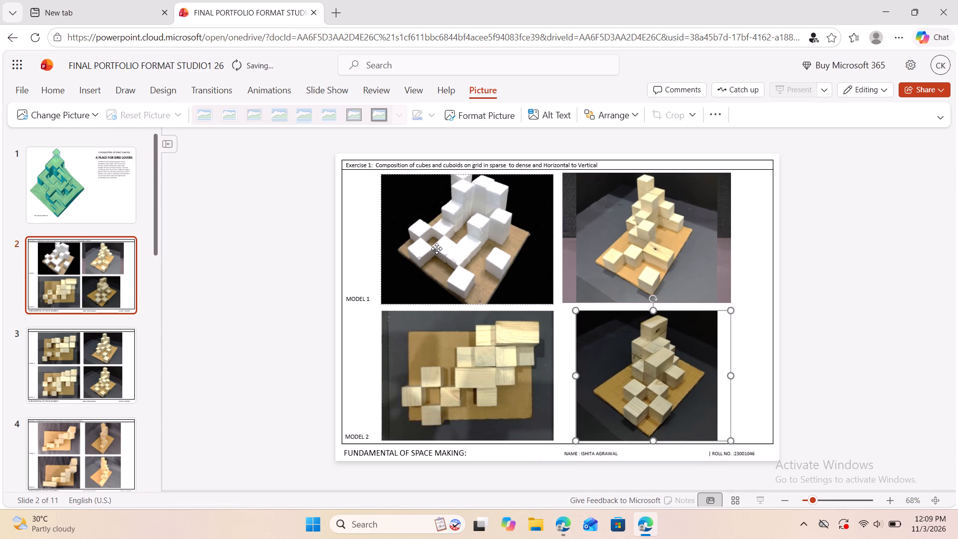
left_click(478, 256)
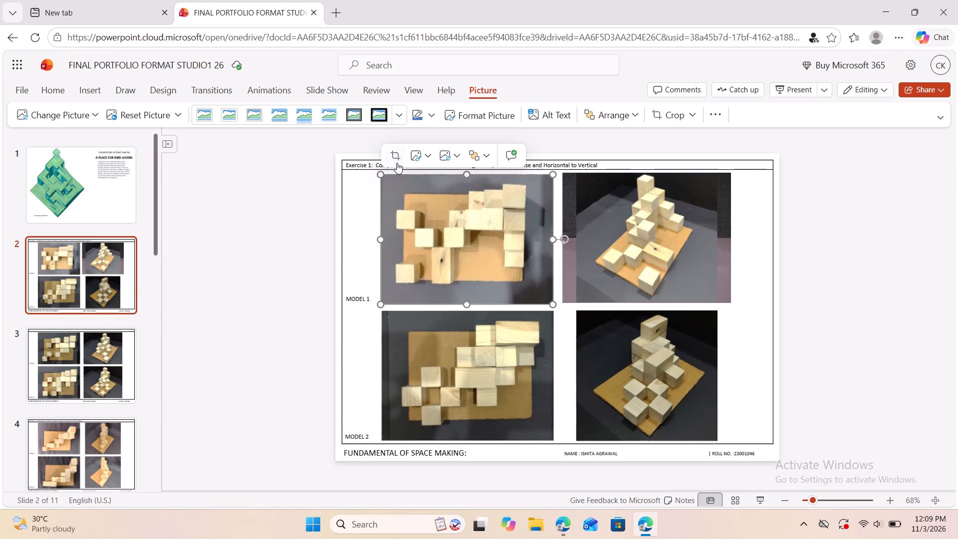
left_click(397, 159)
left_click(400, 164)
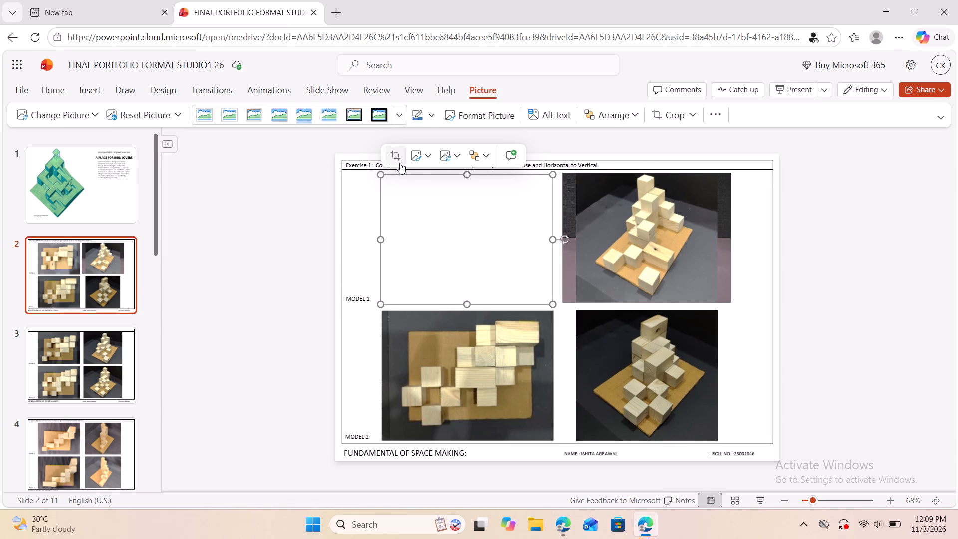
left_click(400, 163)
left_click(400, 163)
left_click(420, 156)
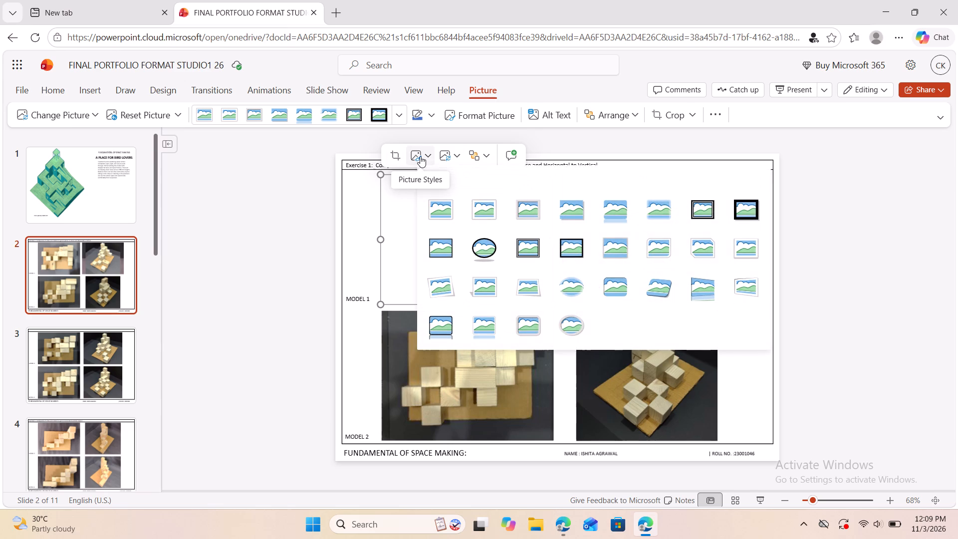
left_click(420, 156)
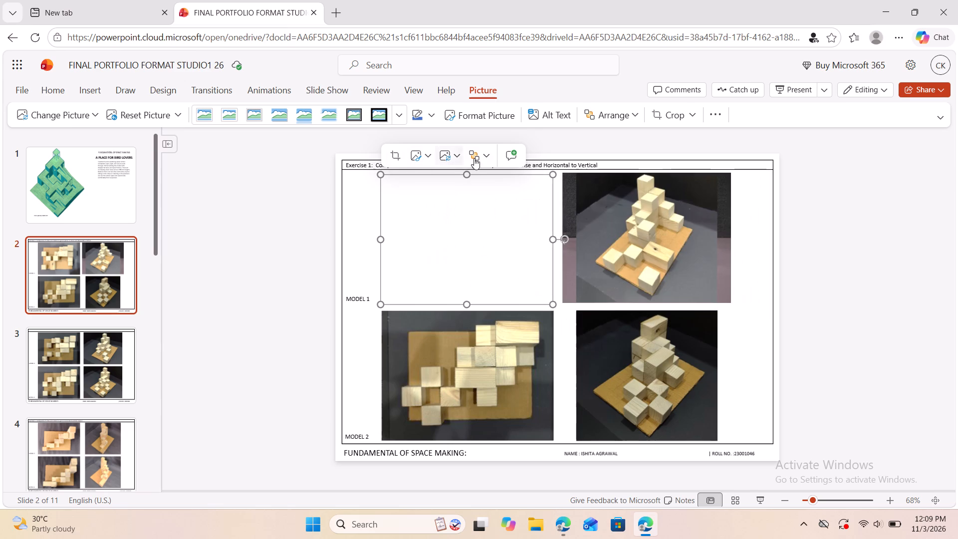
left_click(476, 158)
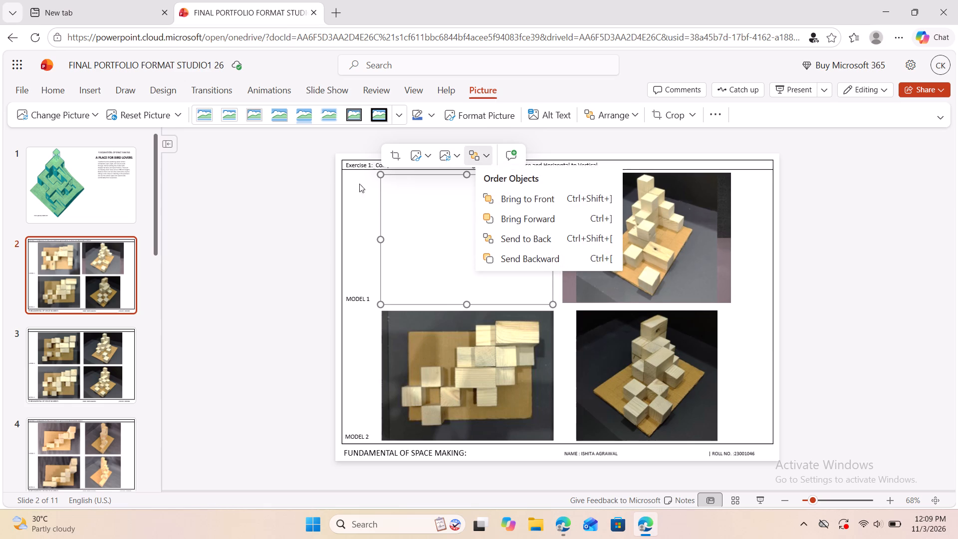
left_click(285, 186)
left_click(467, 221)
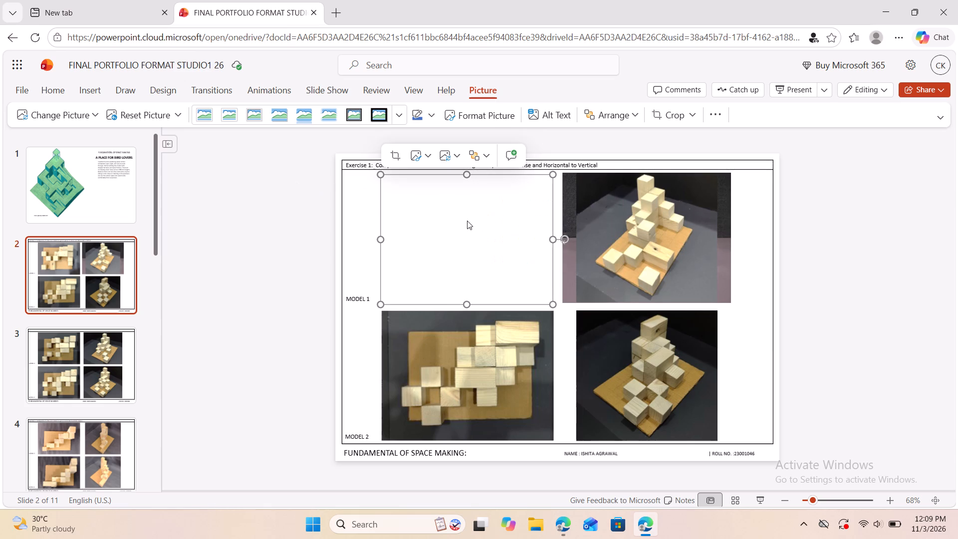
Undo one more edit and complete the student's roll number after the name on the cover slide.
key("ctrl+z")
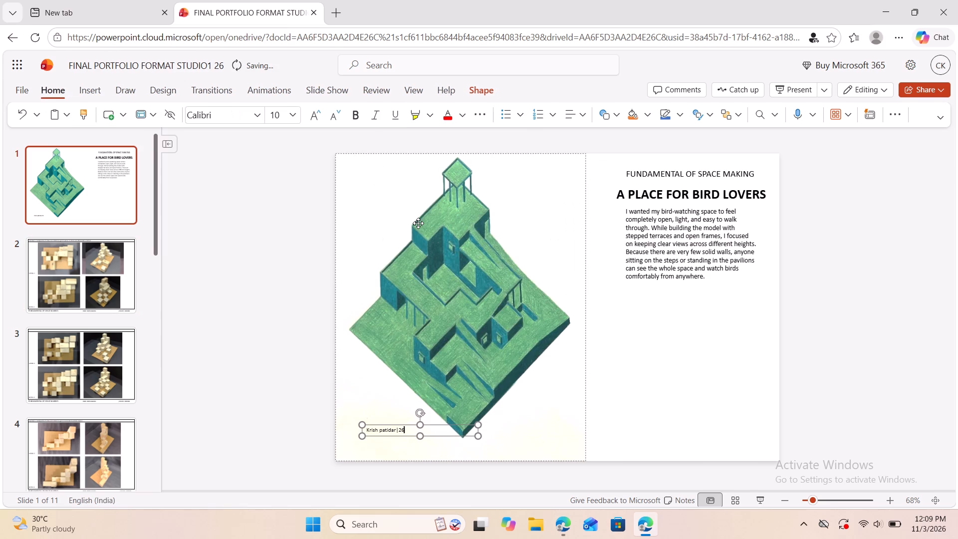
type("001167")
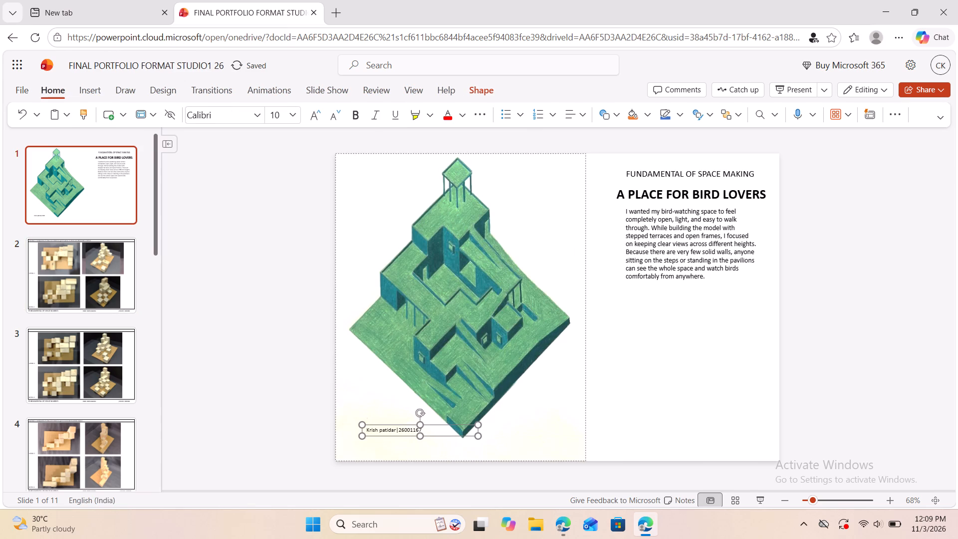
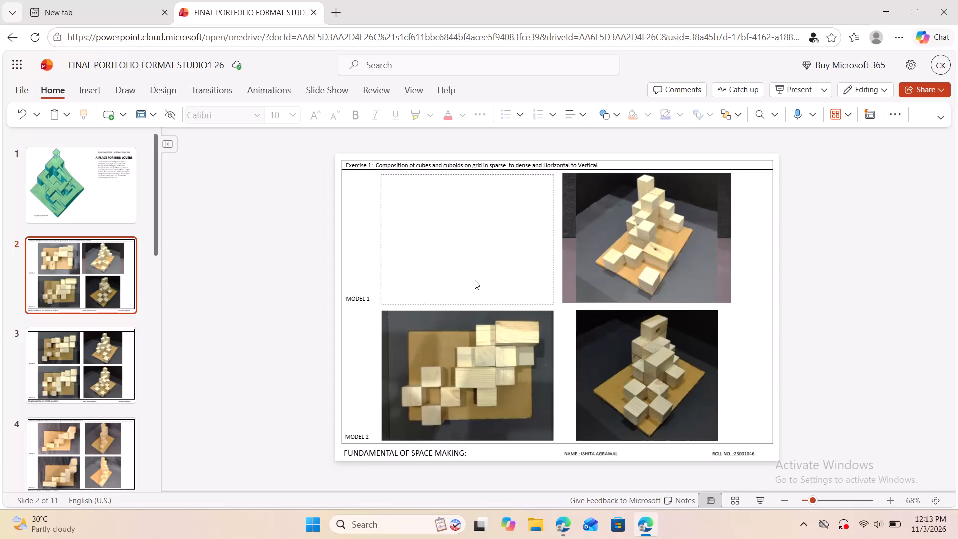
Replace the Model 1 top-view picture on slide 2 with the downloaded image "WhatsApp Image 2026-11-03 at 12.12.51 PM".
right_click(475, 277)
left_click(547, 215)
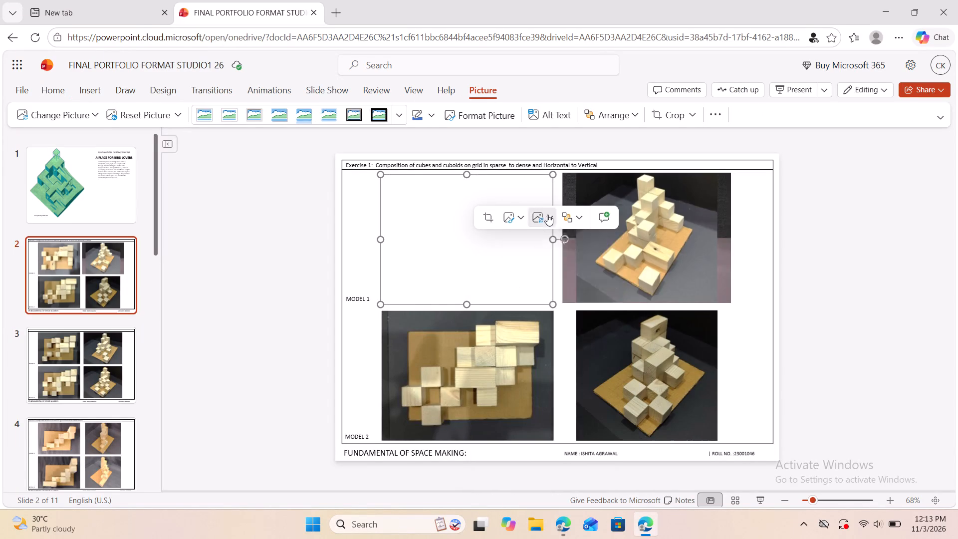
left_click(577, 242)
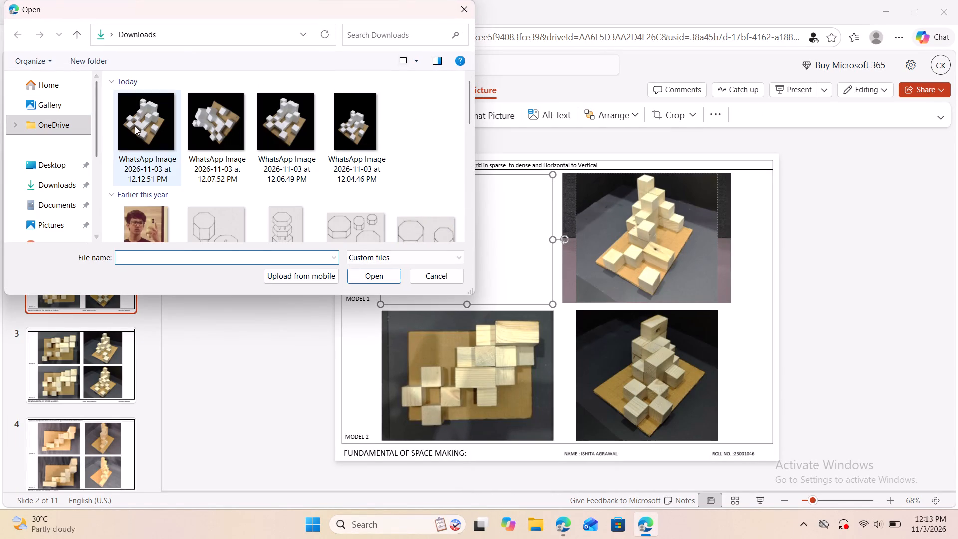
left_click(135, 126)
left_click(381, 274)
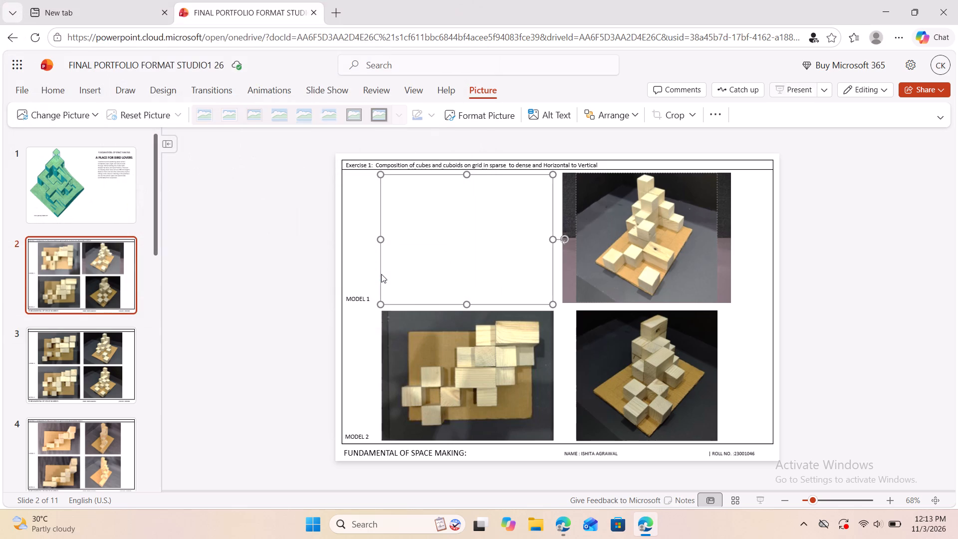
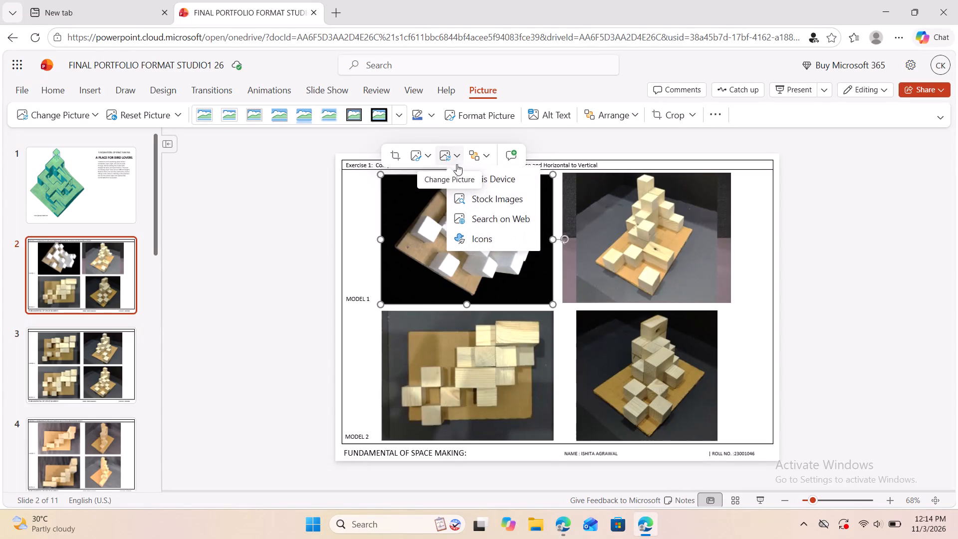
Replace the white-cube picture in the Model 1 top-view position with the downloaded WhatsApp image from 12.13.50 PM.
left_click(477, 176)
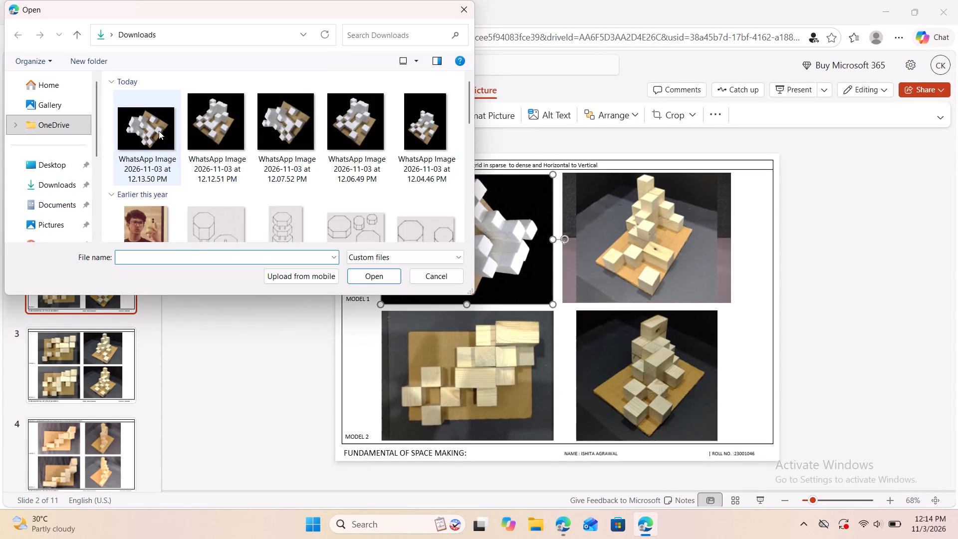
left_click(159, 131)
left_click(365, 285)
left_click(366, 280)
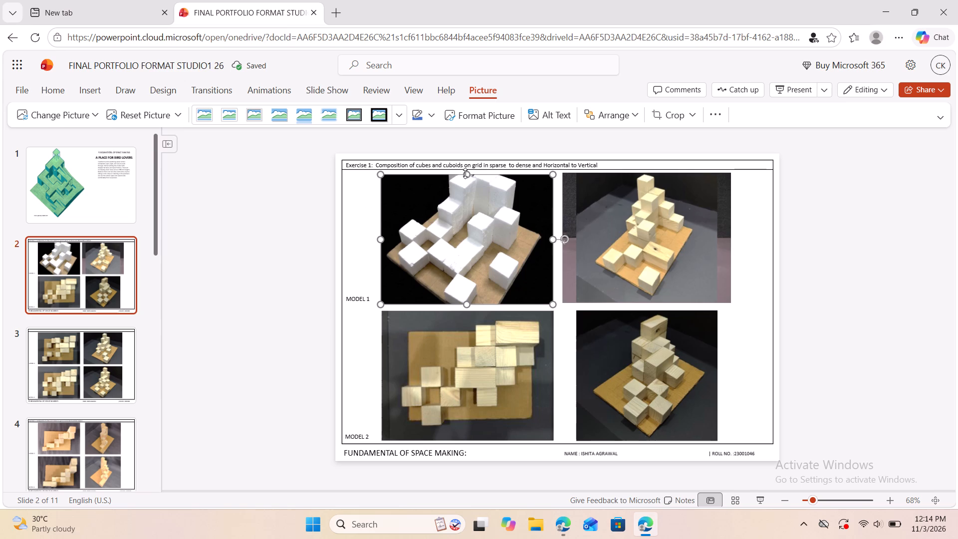
Resize the new white-cube Model 1 picture from its upper edge so it fits just below the Exercise 1 heading.
left_click_drag(467, 173, 468, 166)
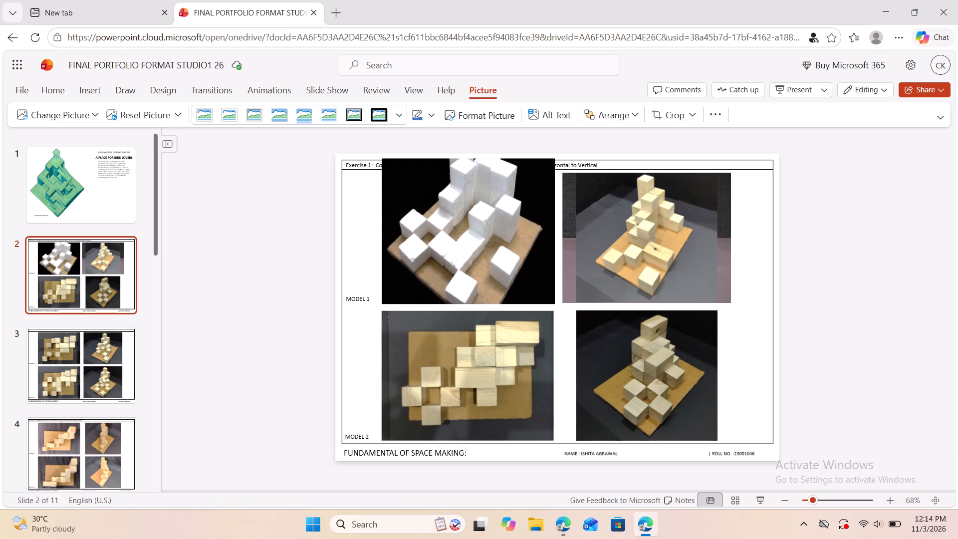
left_click_drag(468, 166, 459, 177)
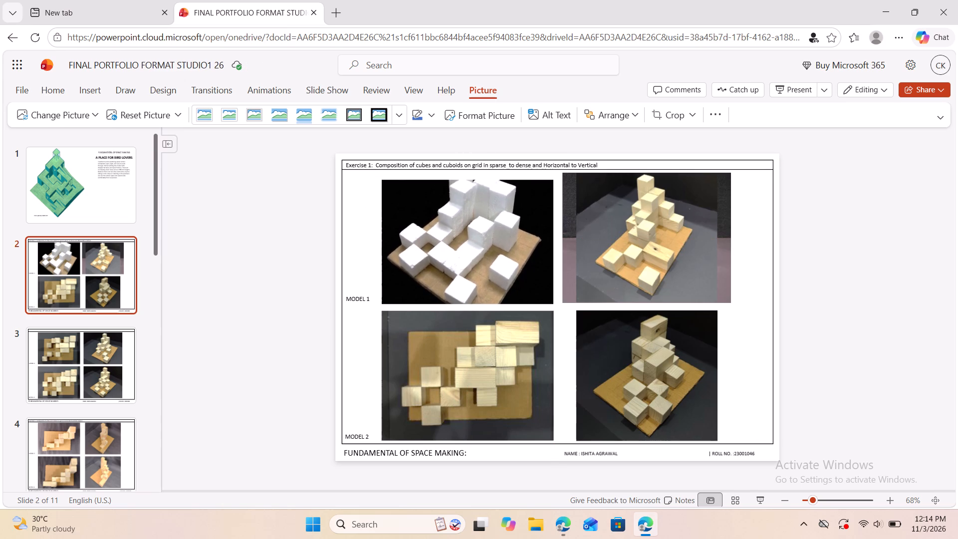
left_click_drag(459, 177, 459, 174)
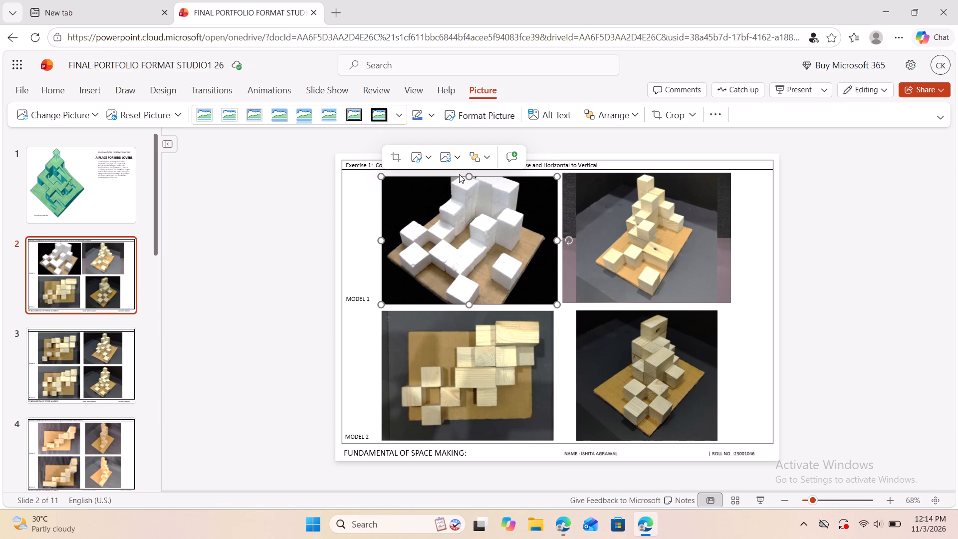
key("ctrl+super+F24")
left_click(60, 88)
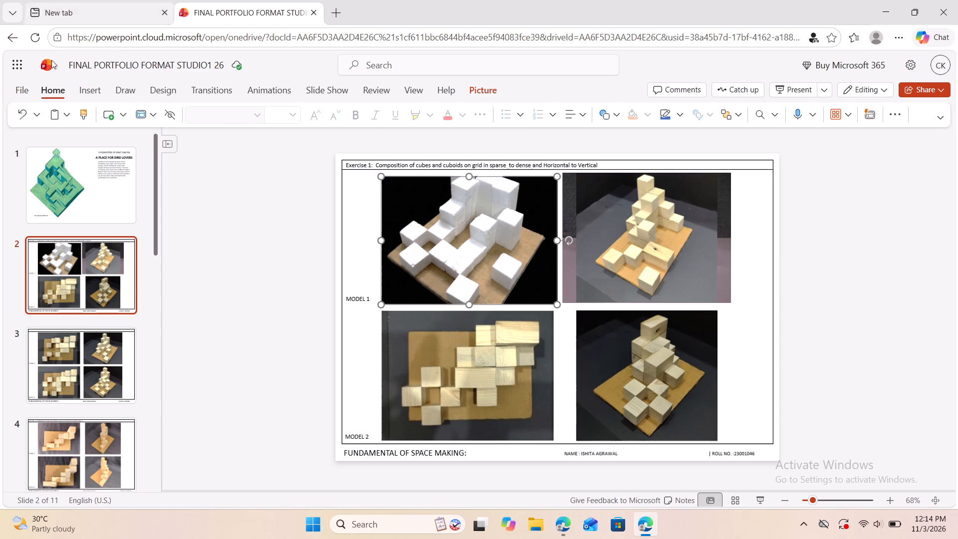
Open a new browser tab and look up WhatsApp.
left_click(342, 19)
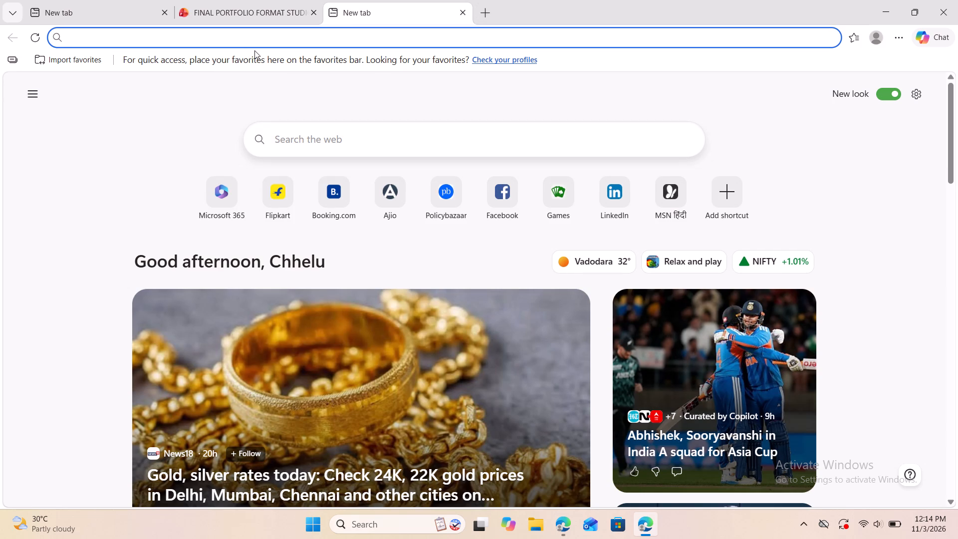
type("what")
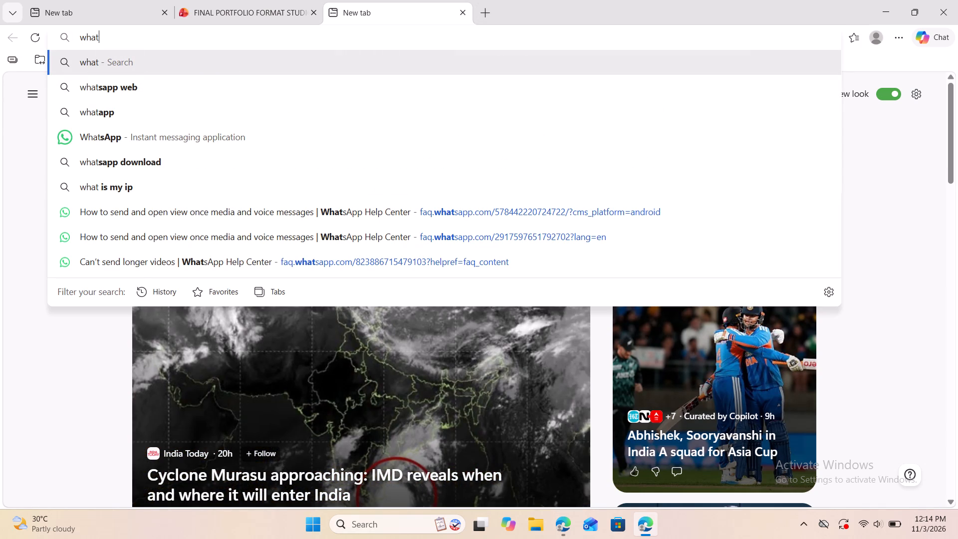
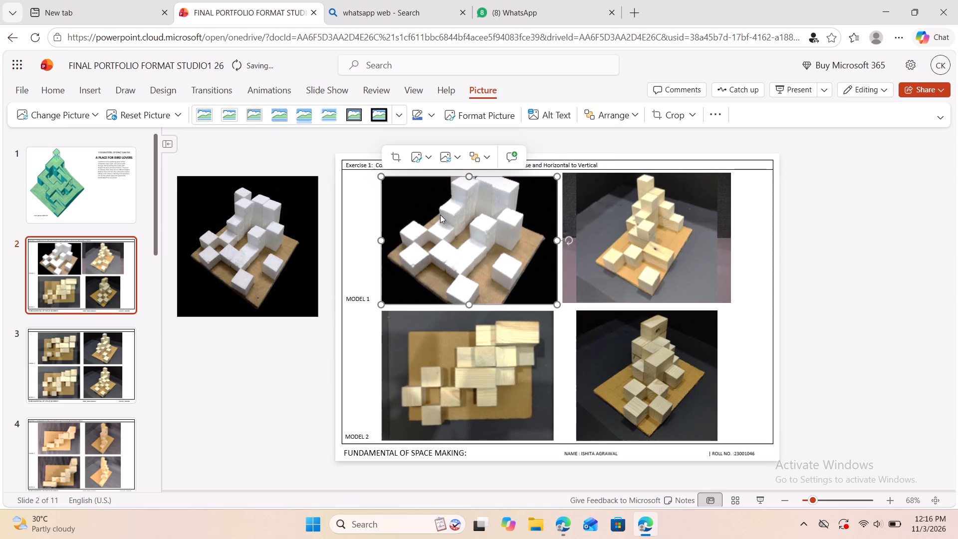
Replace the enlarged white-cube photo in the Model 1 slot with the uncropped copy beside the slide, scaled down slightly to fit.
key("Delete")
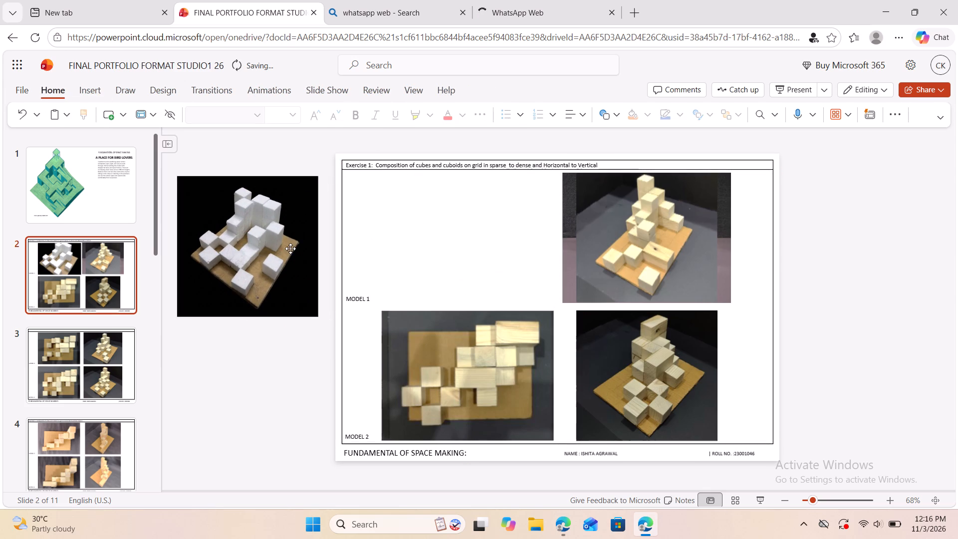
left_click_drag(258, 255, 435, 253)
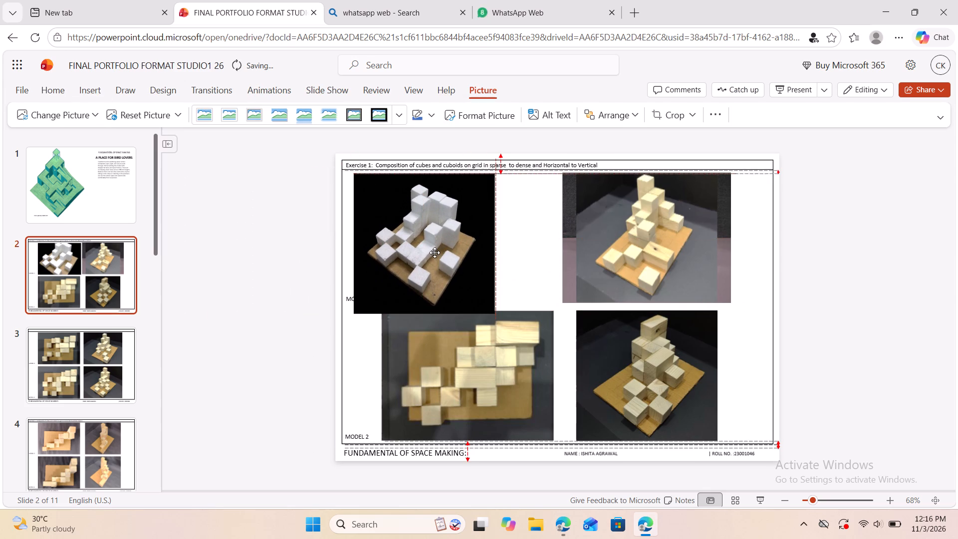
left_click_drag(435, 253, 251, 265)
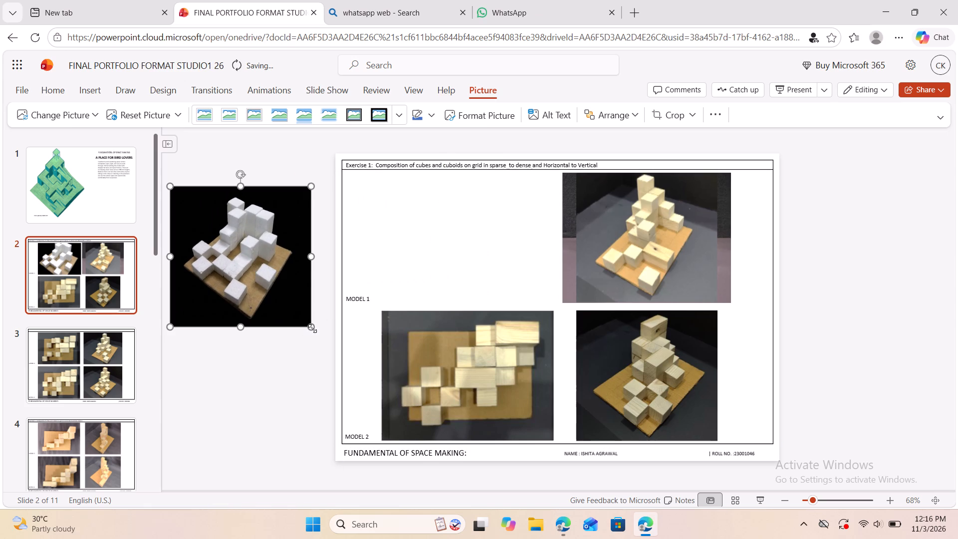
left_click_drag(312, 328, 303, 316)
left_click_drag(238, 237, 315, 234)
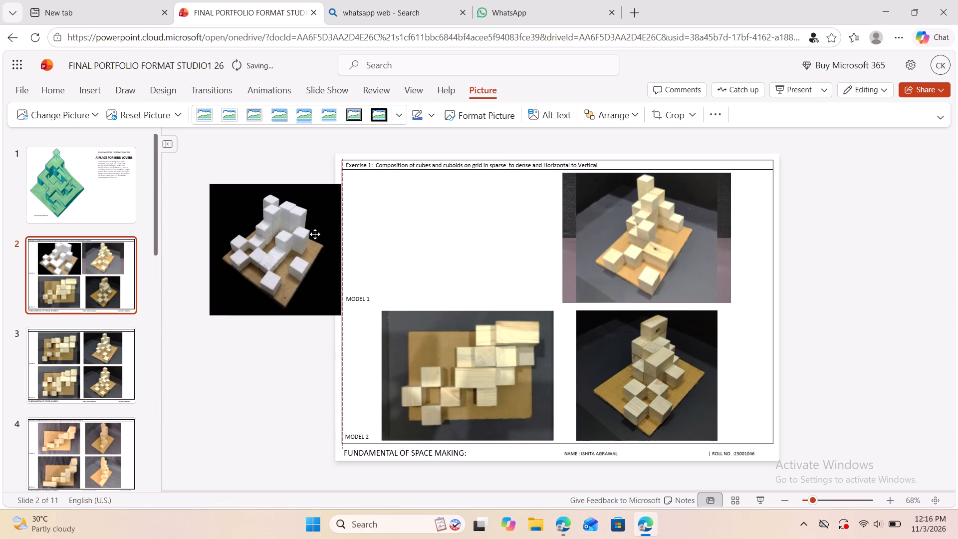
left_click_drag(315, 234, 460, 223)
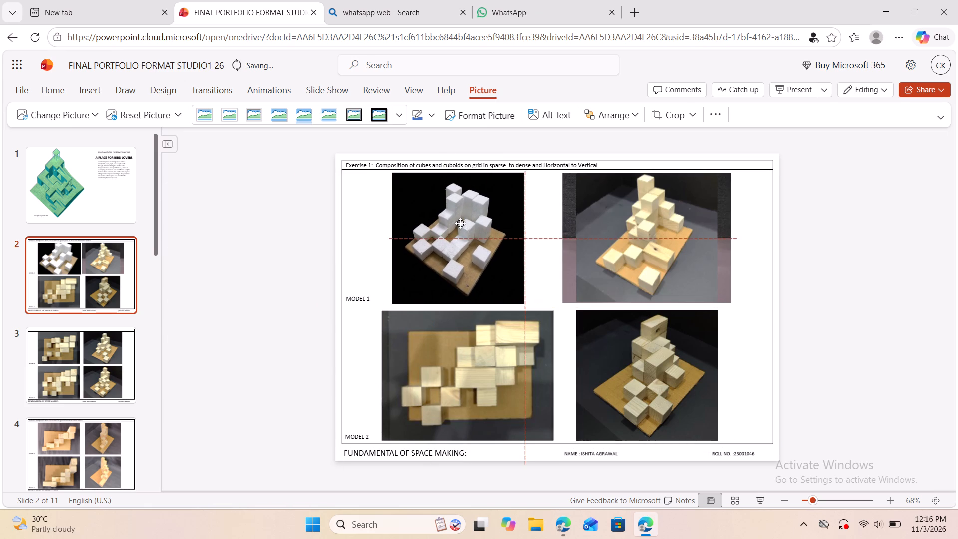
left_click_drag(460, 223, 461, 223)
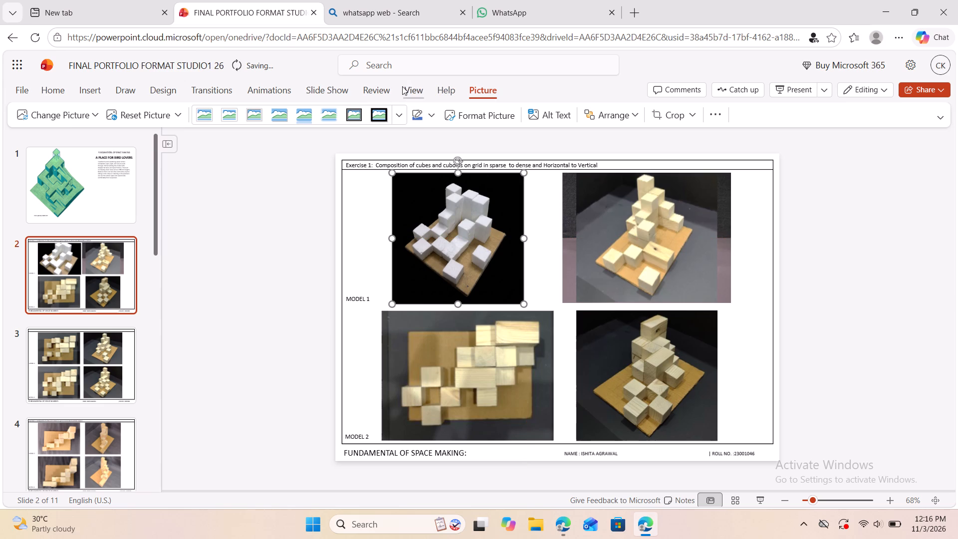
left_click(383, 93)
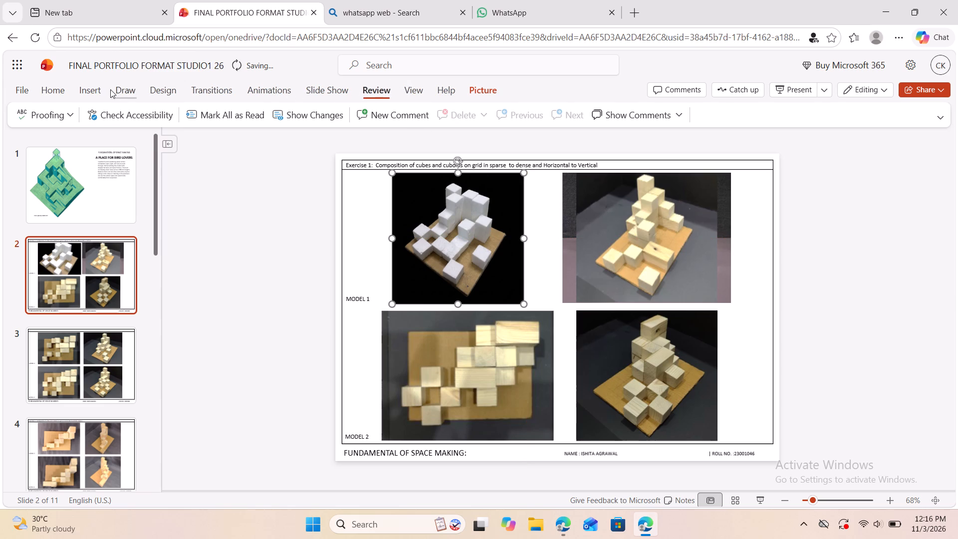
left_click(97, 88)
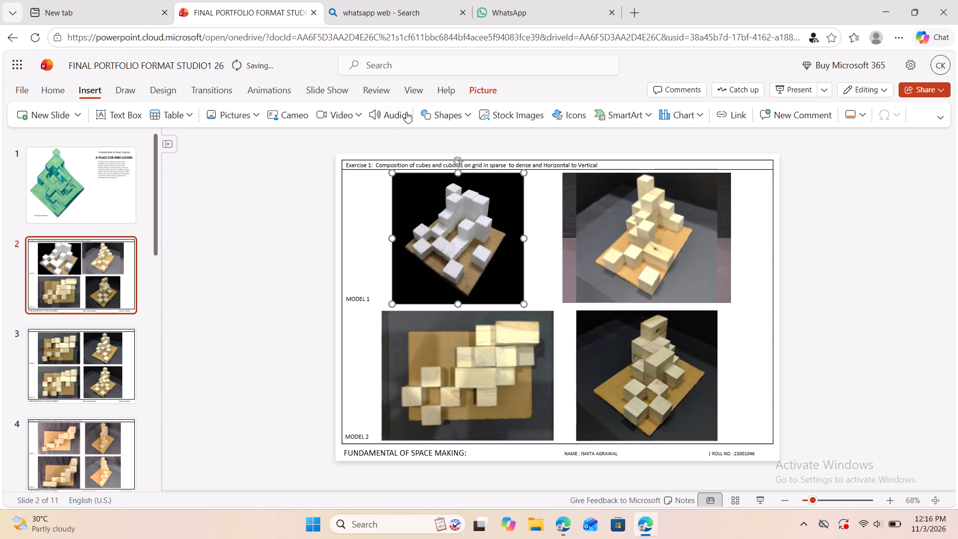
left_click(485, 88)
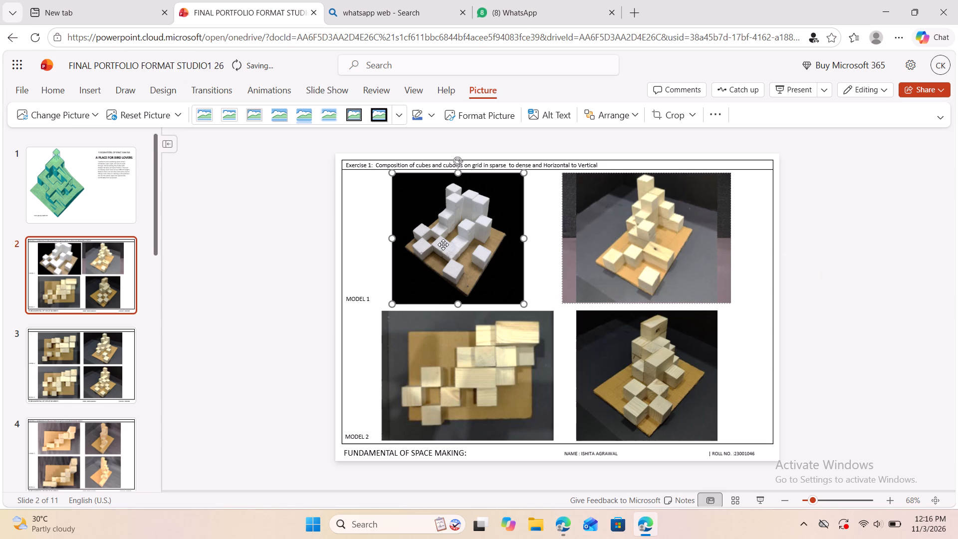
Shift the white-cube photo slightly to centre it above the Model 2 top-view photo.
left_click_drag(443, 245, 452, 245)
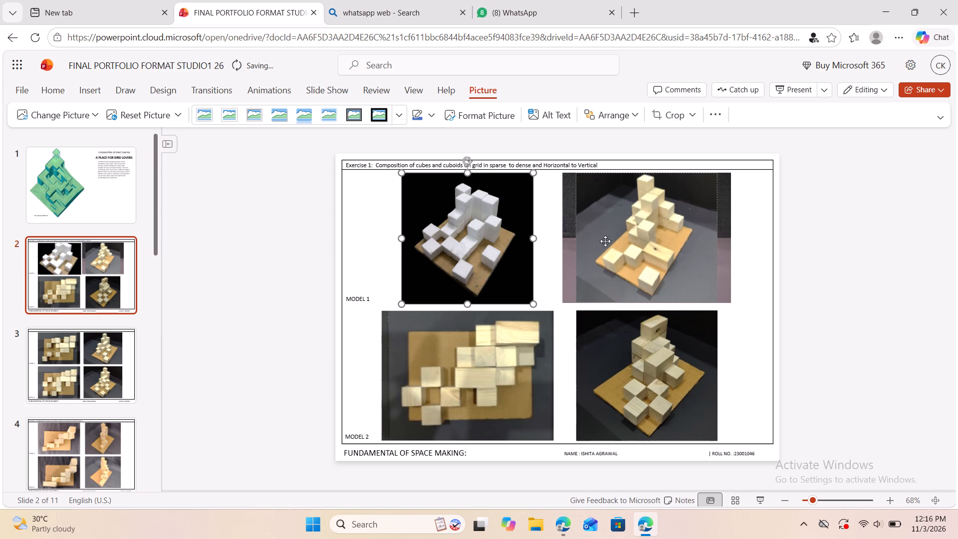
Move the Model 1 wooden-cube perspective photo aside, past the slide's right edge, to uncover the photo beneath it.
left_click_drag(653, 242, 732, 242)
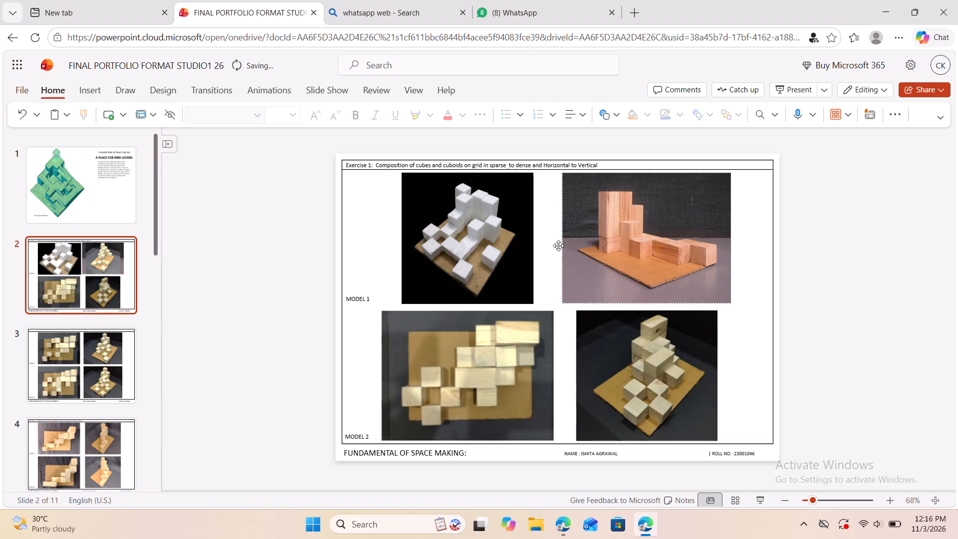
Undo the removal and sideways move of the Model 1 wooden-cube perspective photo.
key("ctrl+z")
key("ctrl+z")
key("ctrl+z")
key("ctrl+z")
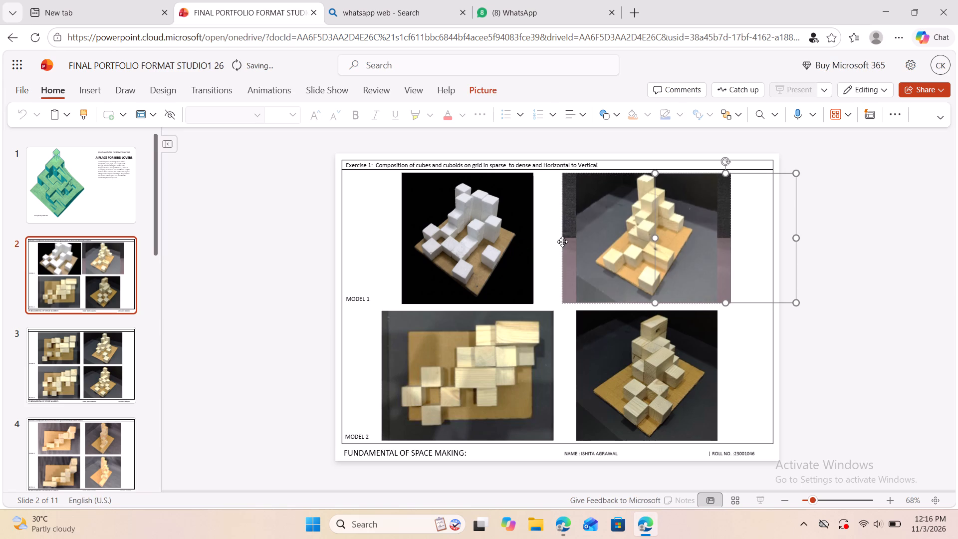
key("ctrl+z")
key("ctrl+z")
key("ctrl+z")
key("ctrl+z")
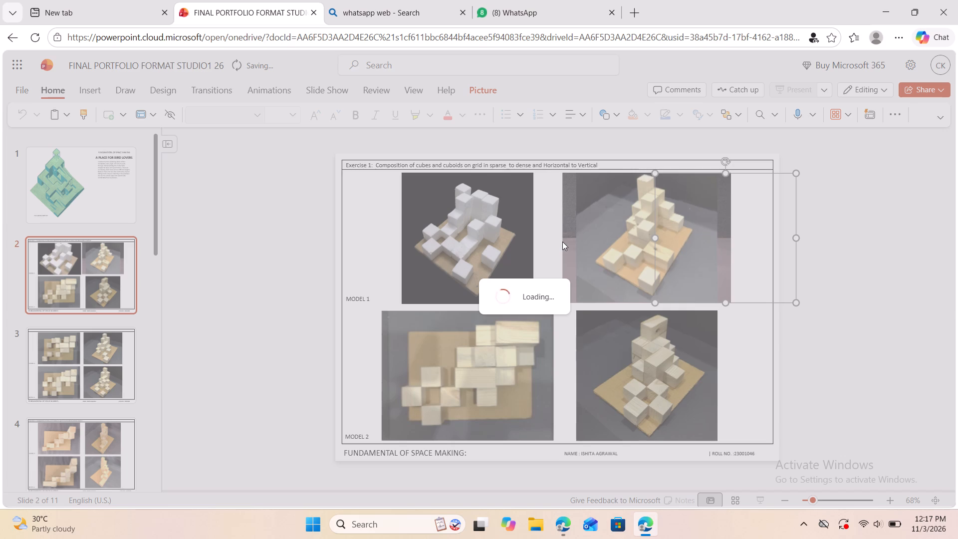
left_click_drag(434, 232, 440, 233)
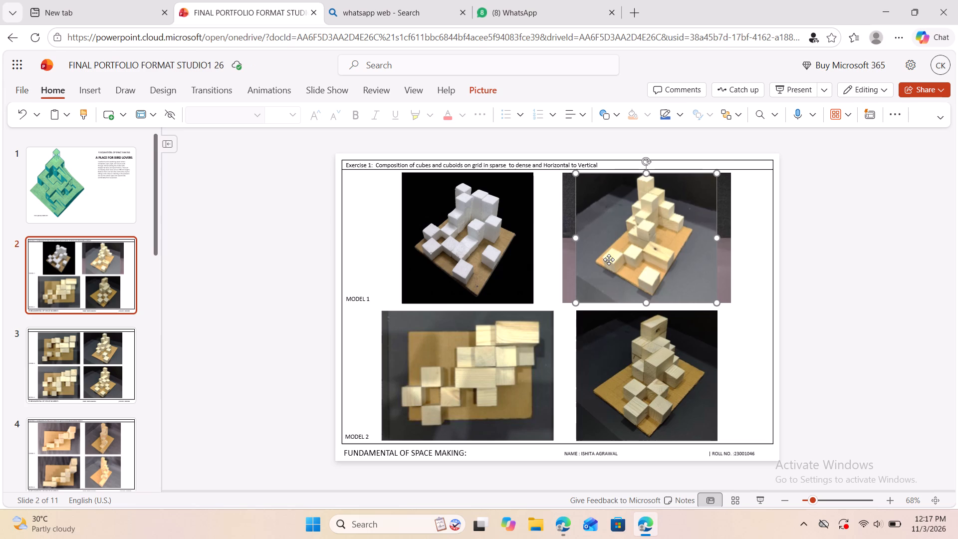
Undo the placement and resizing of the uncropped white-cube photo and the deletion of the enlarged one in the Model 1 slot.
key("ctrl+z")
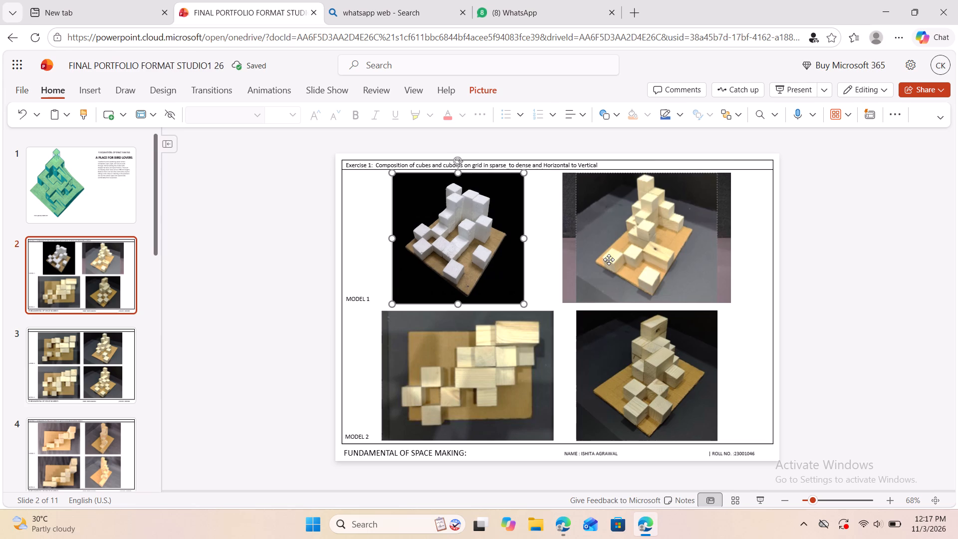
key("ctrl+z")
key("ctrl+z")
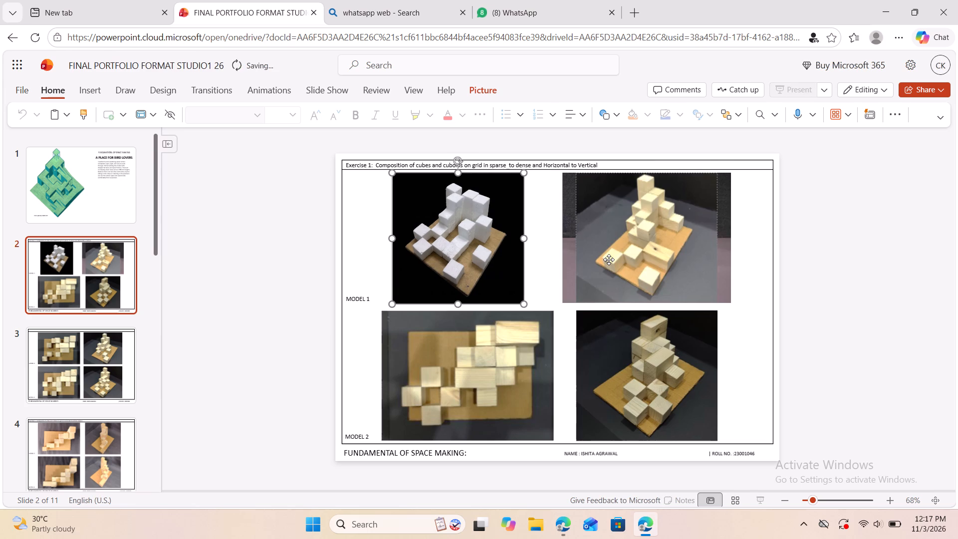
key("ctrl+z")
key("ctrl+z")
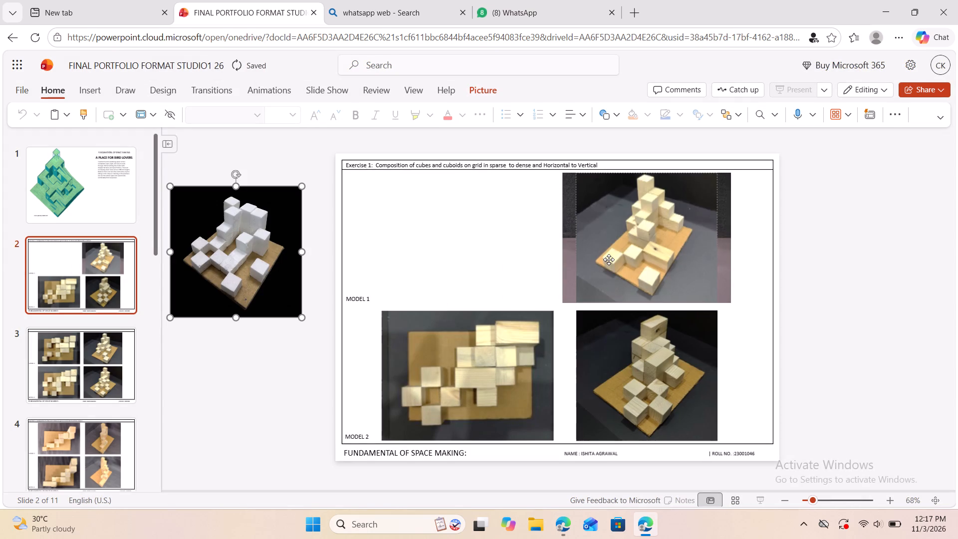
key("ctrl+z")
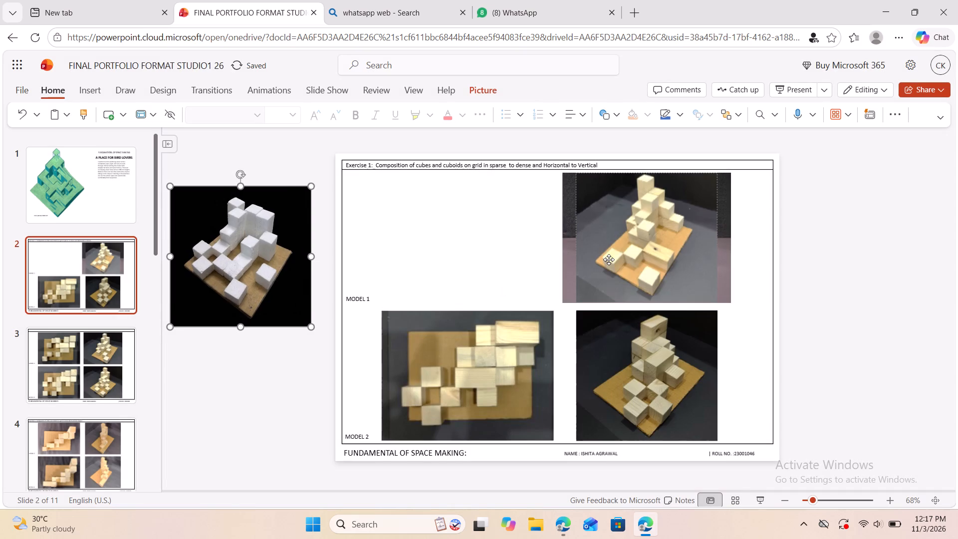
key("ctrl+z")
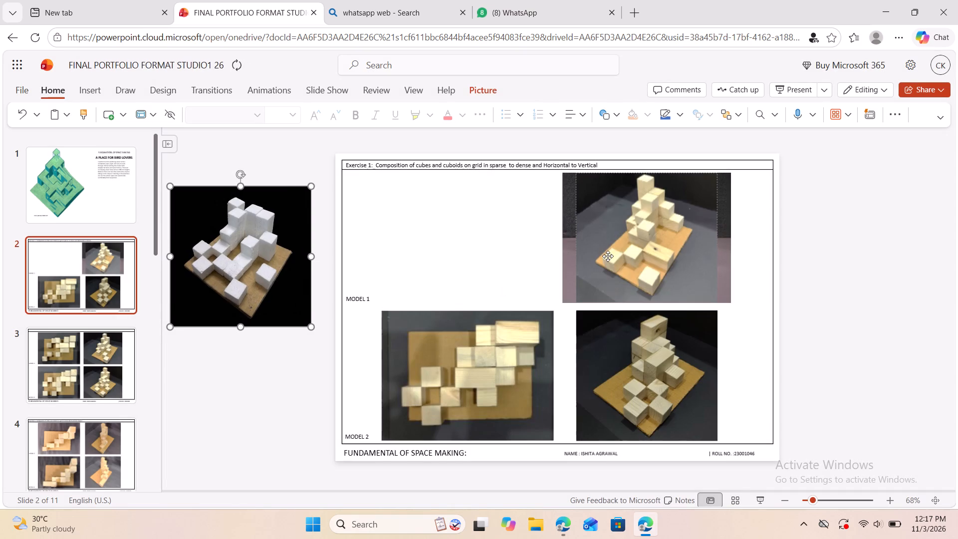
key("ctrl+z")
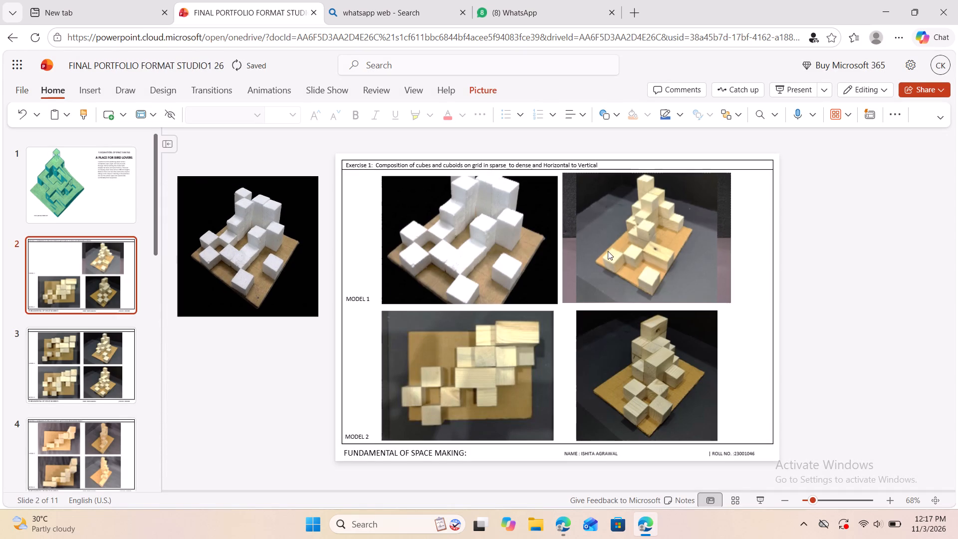
Keep undoing earlier edits, including the move of the uncropped white-cube photo off the slide.
key("ctrl+z")
key("ctrl+z")
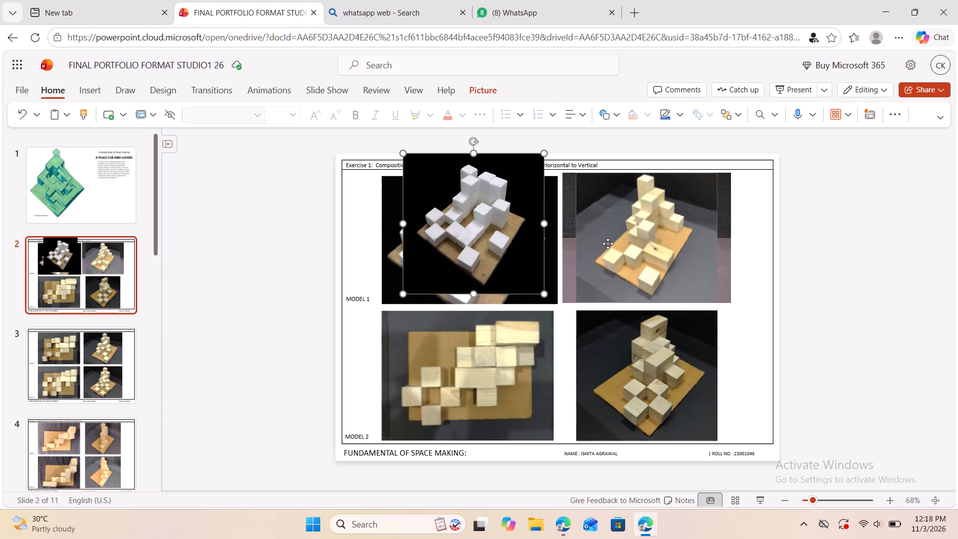
key("ctrl+z")
key("ctrl+z")
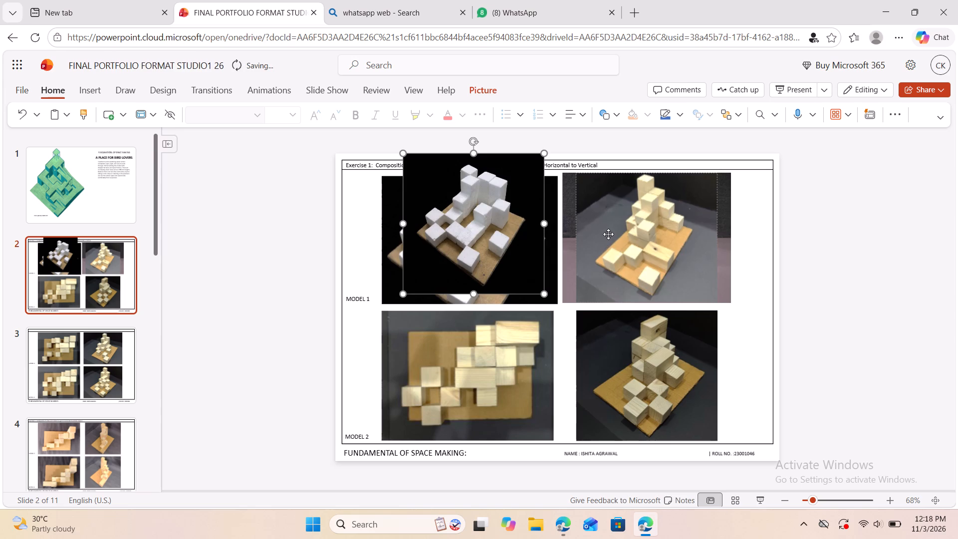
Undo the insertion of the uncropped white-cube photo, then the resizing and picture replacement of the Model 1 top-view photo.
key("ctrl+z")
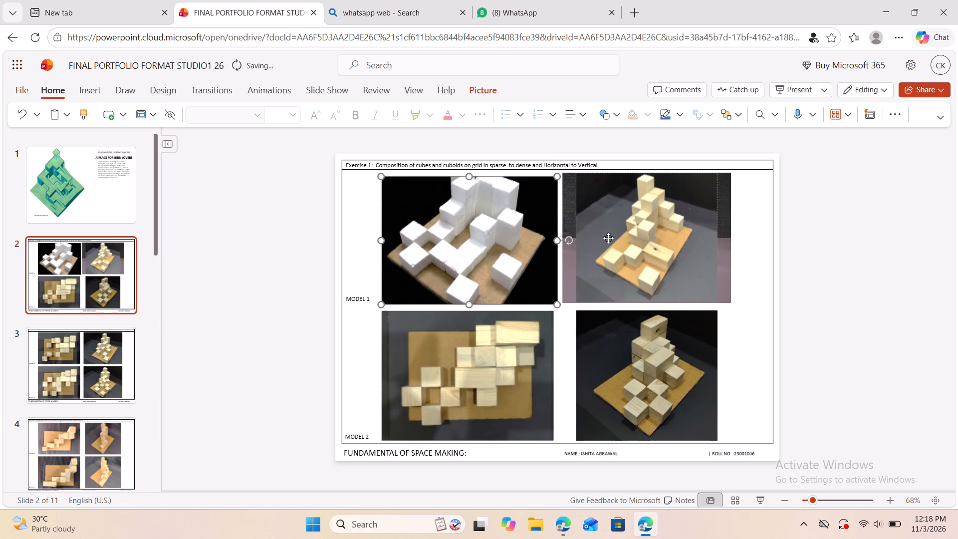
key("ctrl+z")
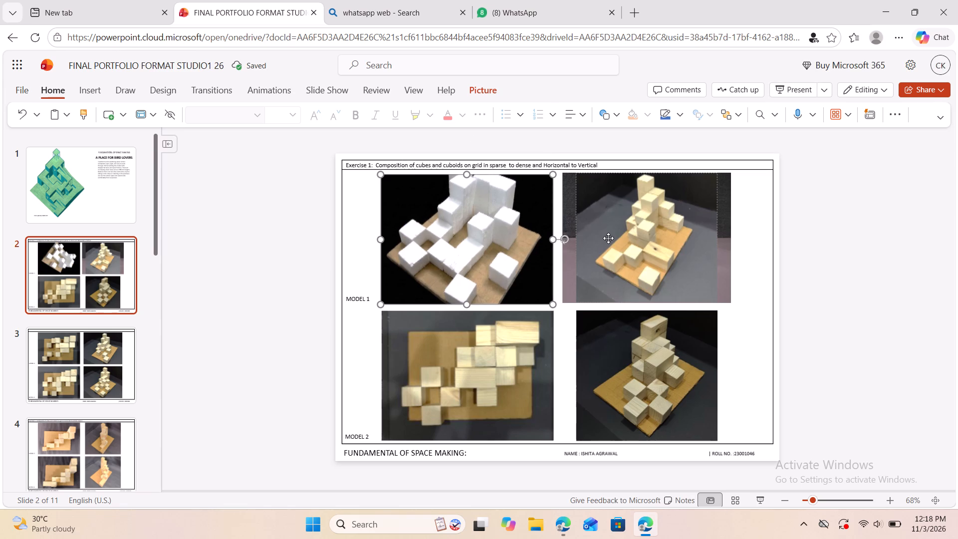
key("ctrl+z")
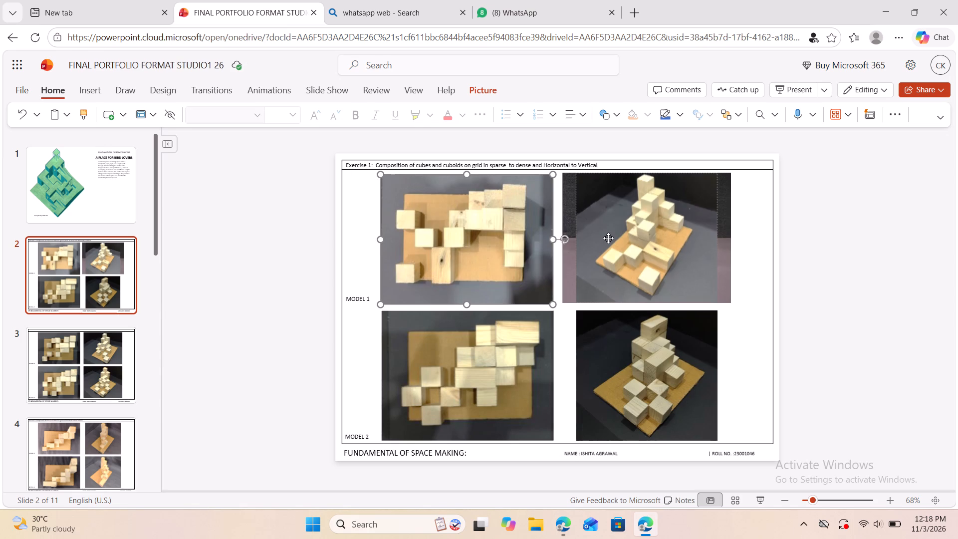
Delete the Model 1 wooden-cube perspective photo that covers another photo on the Exercise 1 slide.
left_click(625, 238)
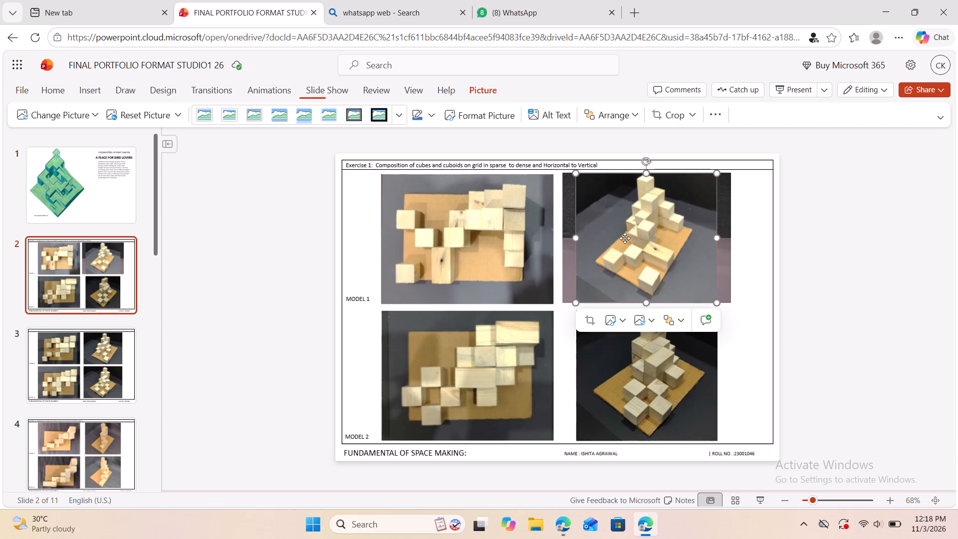
key("Delete")
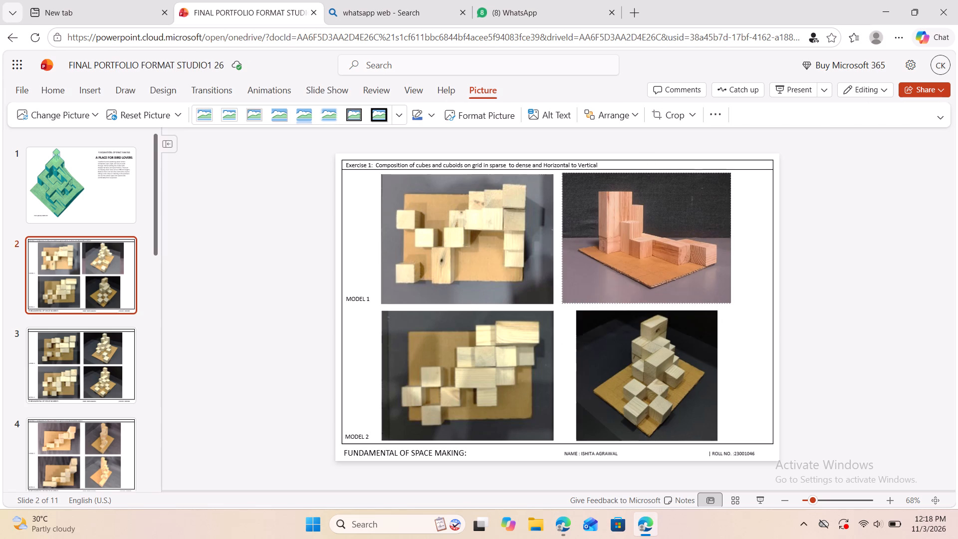
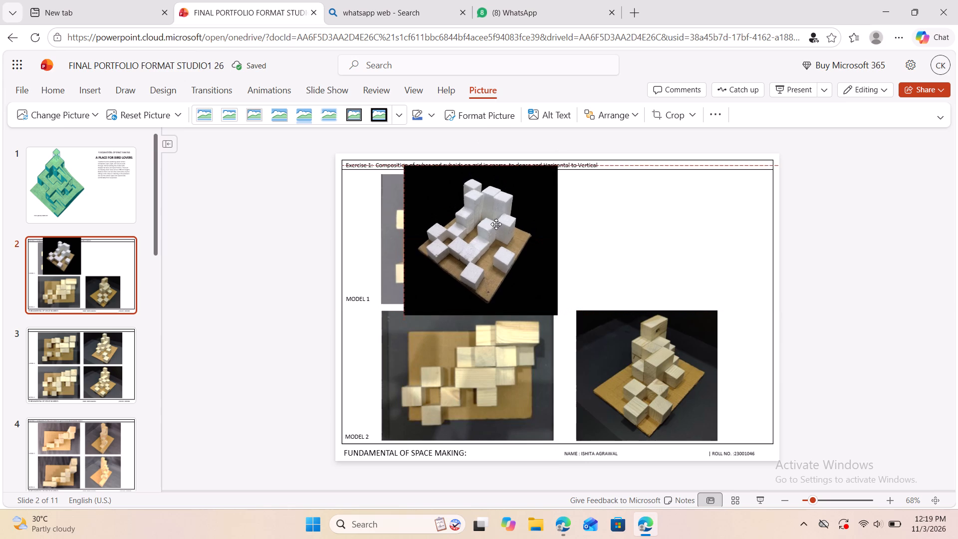
Line up the white-cube photo's top edge with the Model 1 top-view photo and shrink it proportionally to that photo's height.
left_click_drag(496, 224, 495, 233)
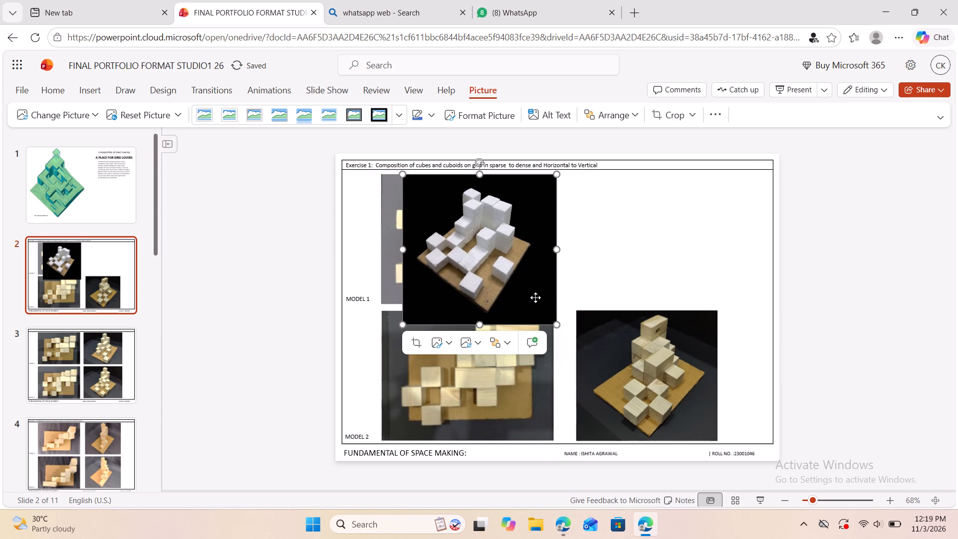
left_click_drag(558, 325, 550, 304)
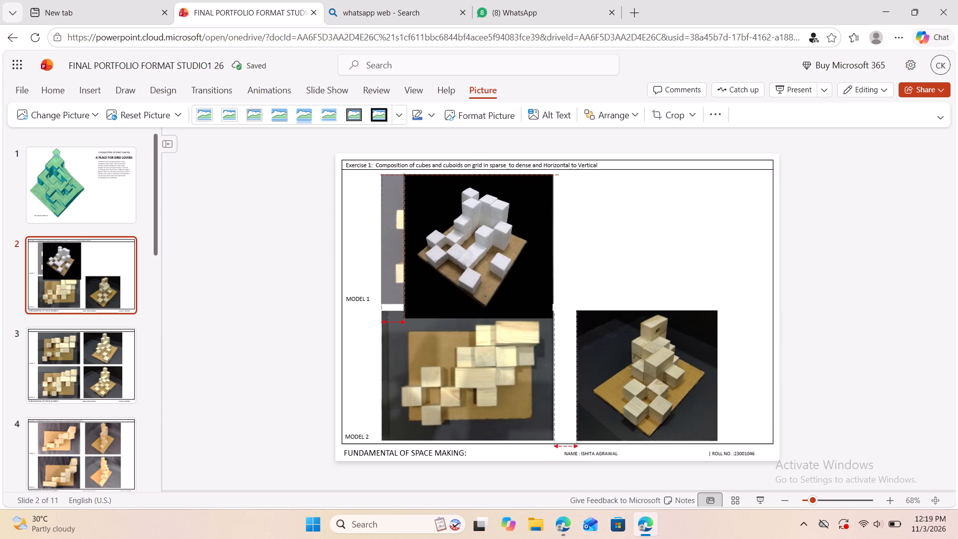
left_click_drag(550, 304, 544, 282)
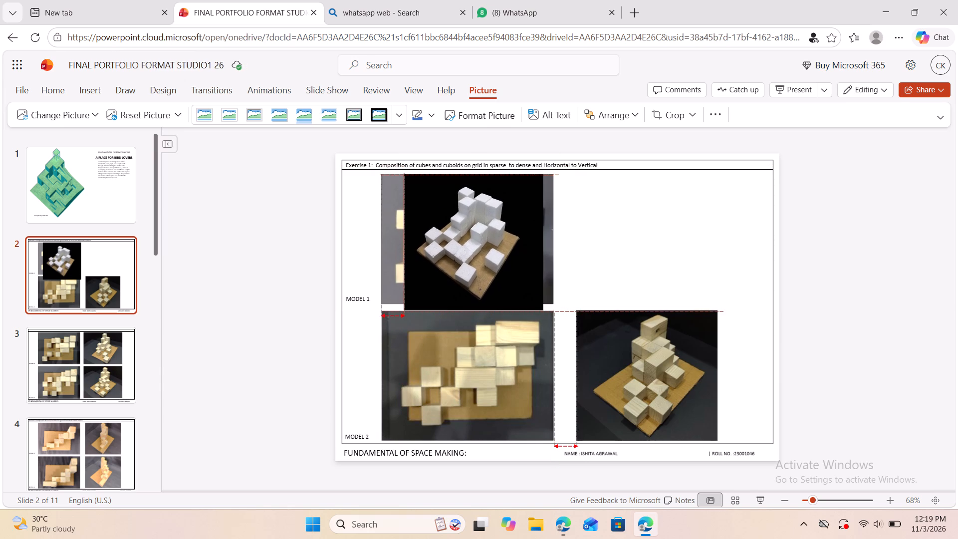
left_click_drag(544, 282, 537, 275)
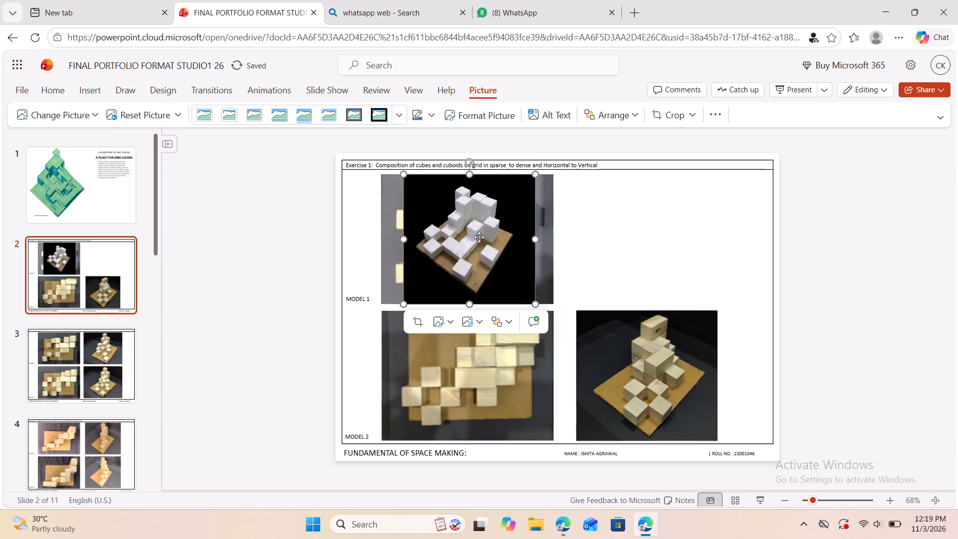
Move the white-cube photo into the empty Model 1 perspective slot, centred above the Model 2 perspective photo and level with the Model 1 top view.
left_click_drag(479, 237, 658, 239)
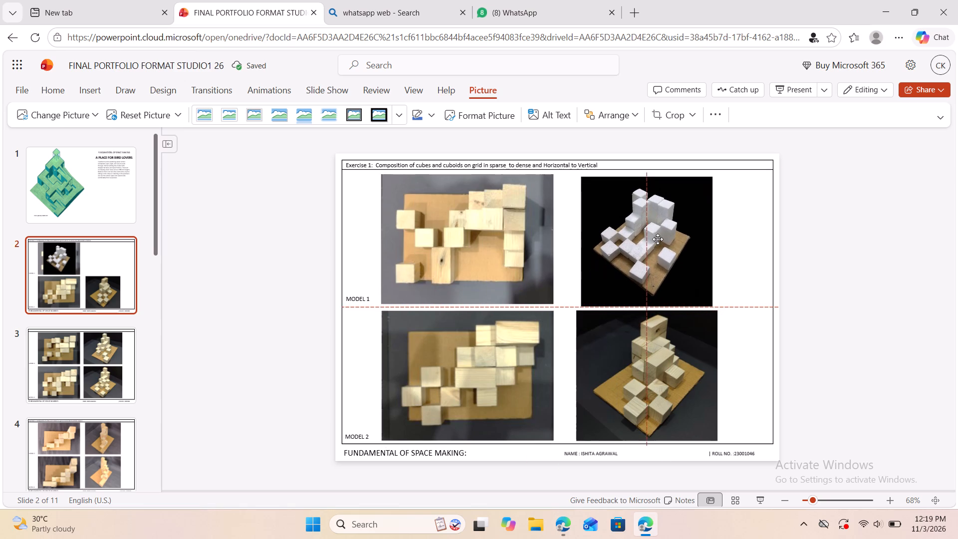
left_click_drag(658, 239, 658, 237)
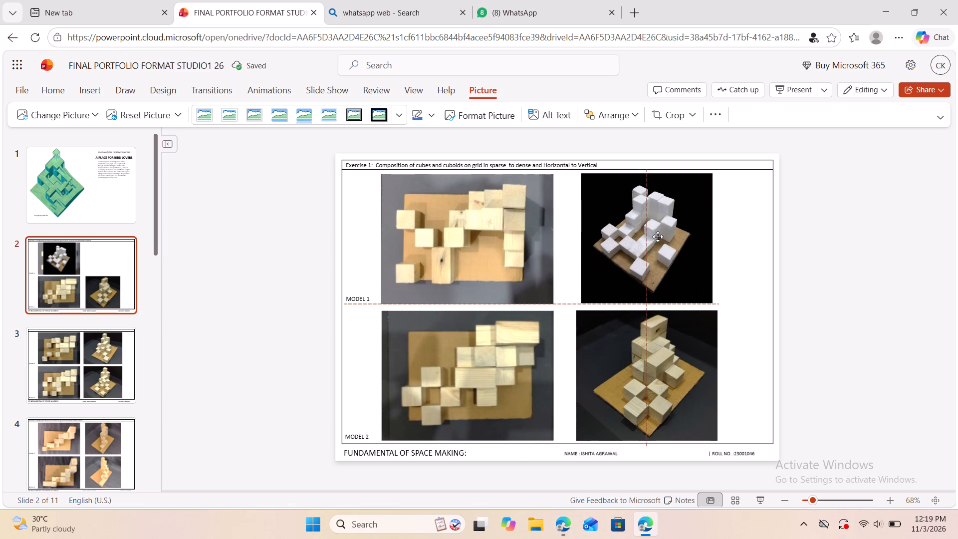
left_click_drag(658, 237, 659, 239)
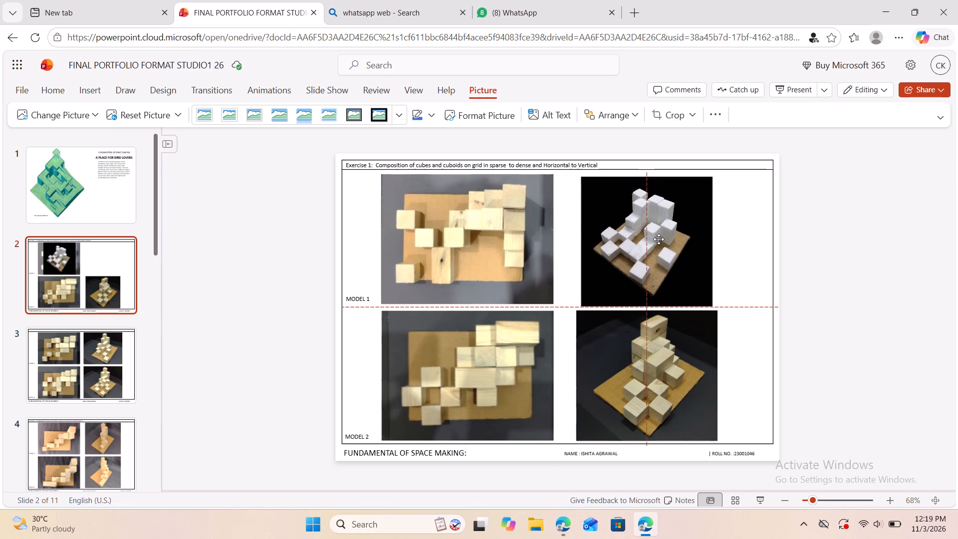
left_click_drag(659, 239, 659, 237)
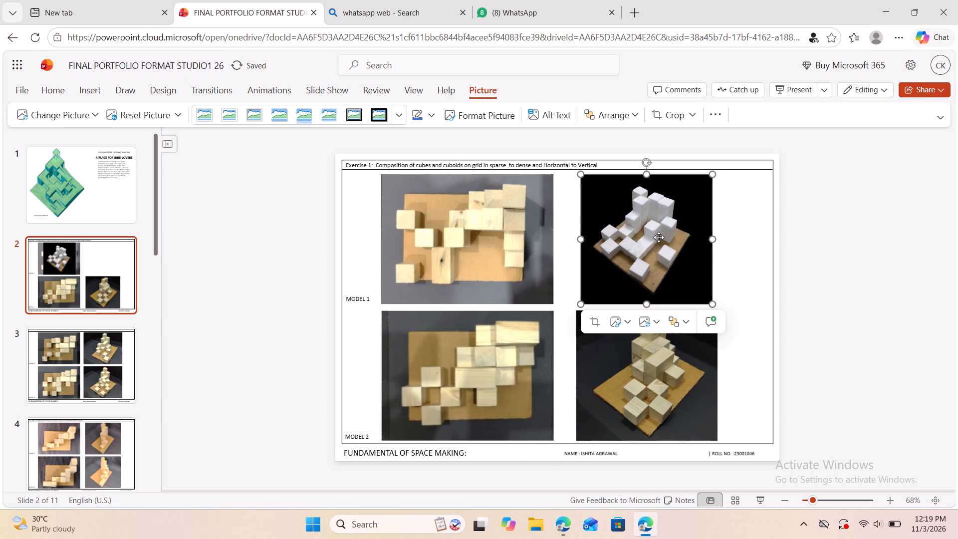
left_click(872, 296)
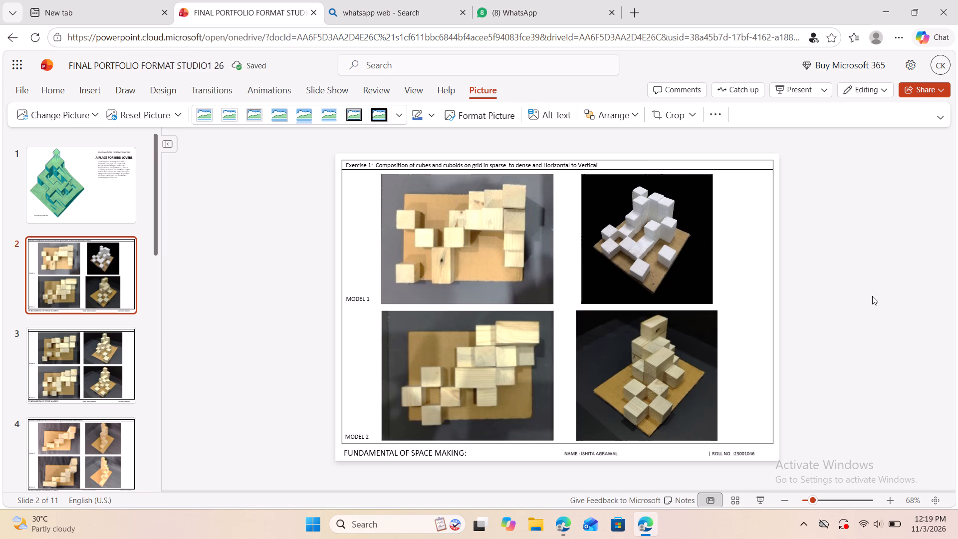